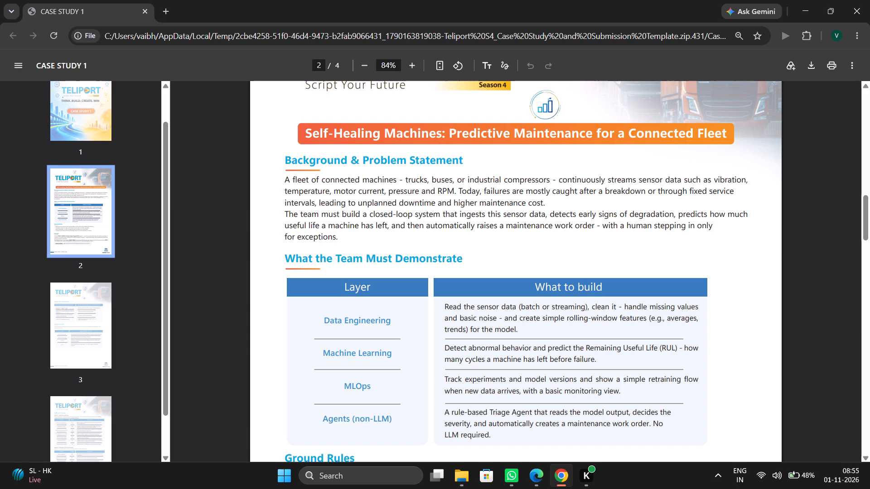
left_click_drag(354, 243, 266, 184)
left_click(266, 184)
left_click_drag(266, 184, 286, 192)
left_click_drag(286, 192, 428, 305)
Review the table of layers and what to build under What the Team Must Demonstrate.
scroll(428, 305, "down", 1)
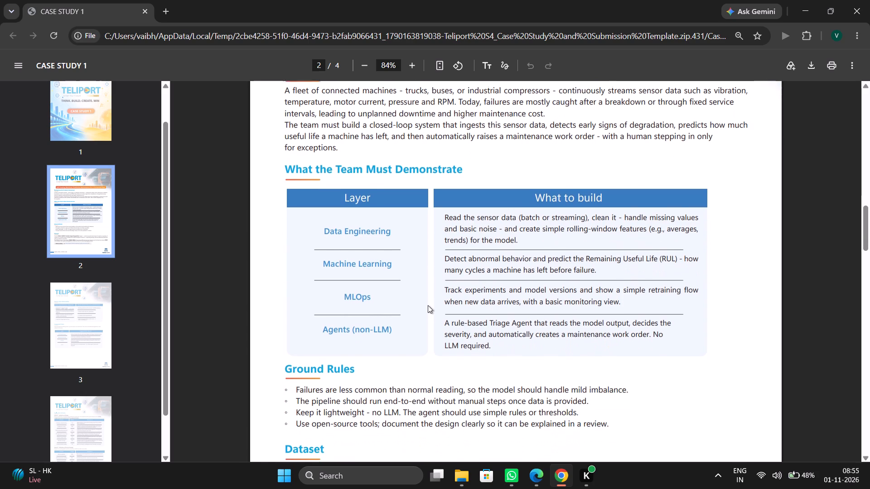
scroll(428, 305, "down", 1)
left_click_drag(329, 226, 485, 353)
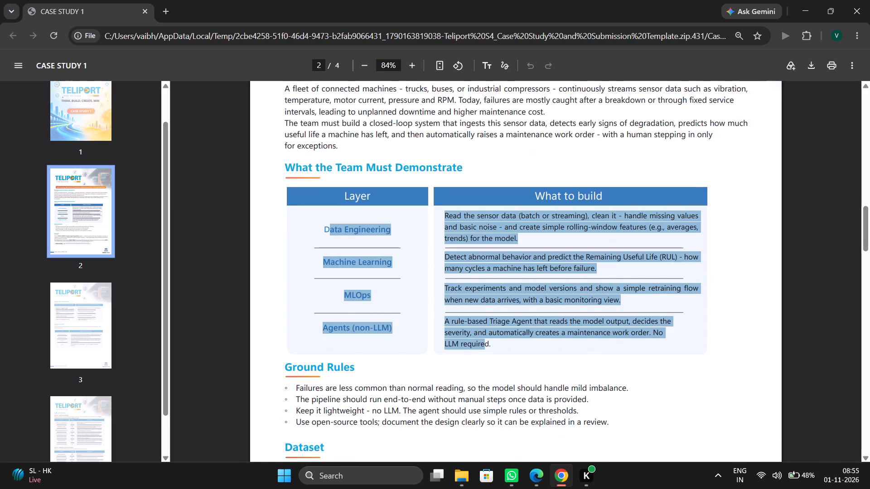
left_click_drag(485, 353, 509, 351)
left_click(509, 351)
left_click_drag(509, 351, 267, 217)
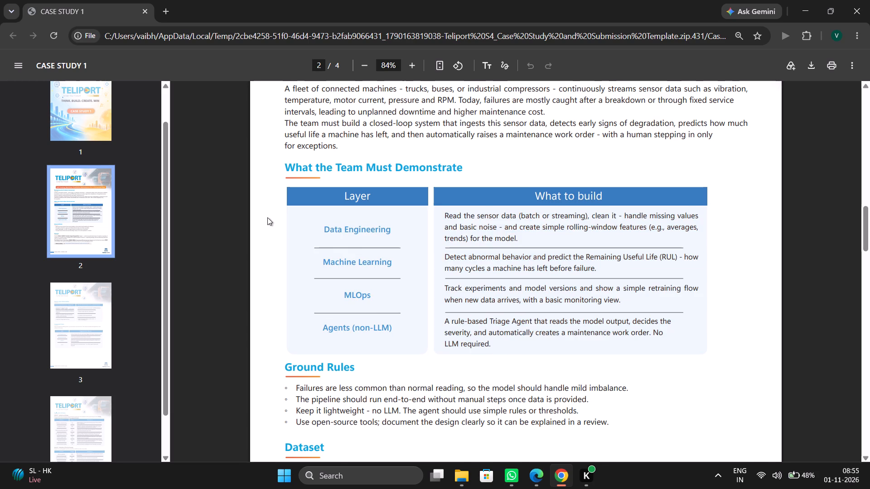
Read the Ground Rules and Dataset sections of Case Study 1.
scroll(267, 217, "down", 2)
left_click_drag(278, 236, 346, 237)
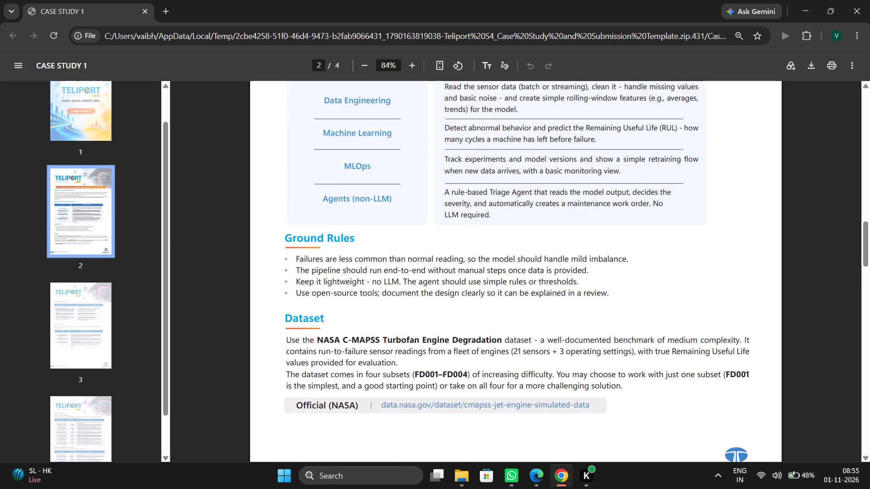
left_click_drag(346, 237, 352, 238)
left_click(352, 238)
left_click_drag(352, 238, 282, 235)
left_click(282, 235)
left_click_drag(282, 235, 352, 273)
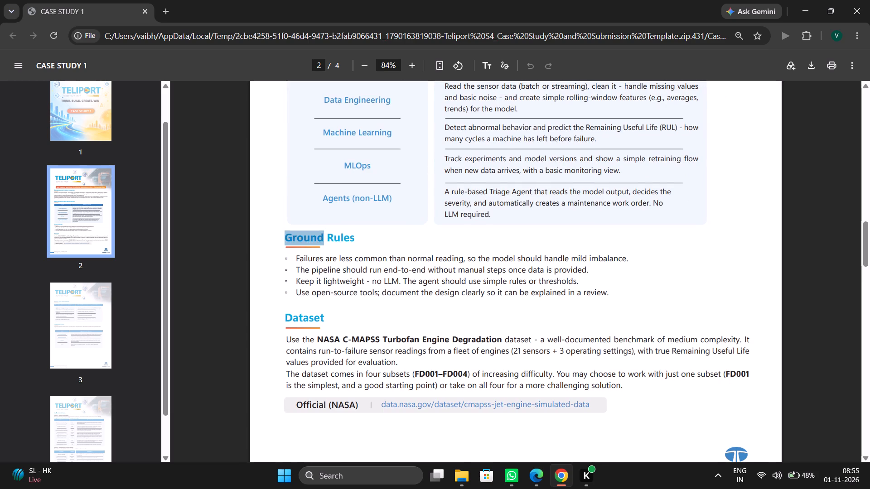
left_click_drag(352, 273, 440, 330)
left_click(440, 330)
scroll(440, 330, "down", 2)
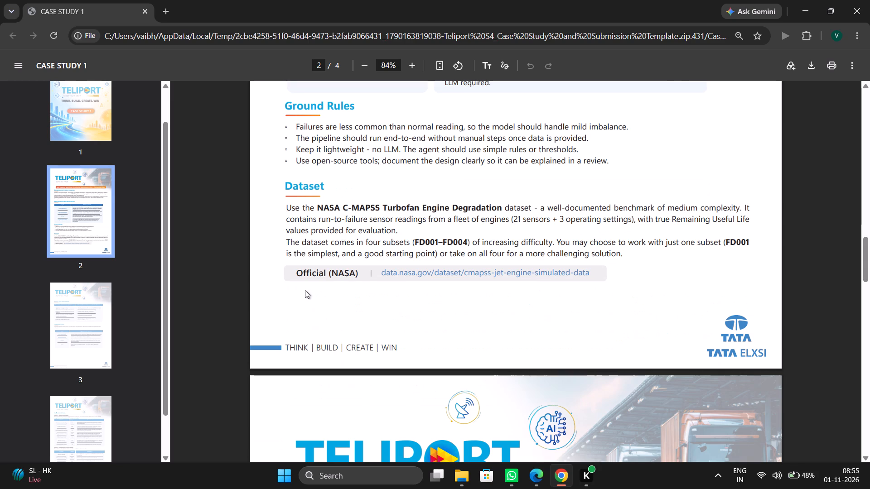
left_click_drag(287, 208, 573, 352)
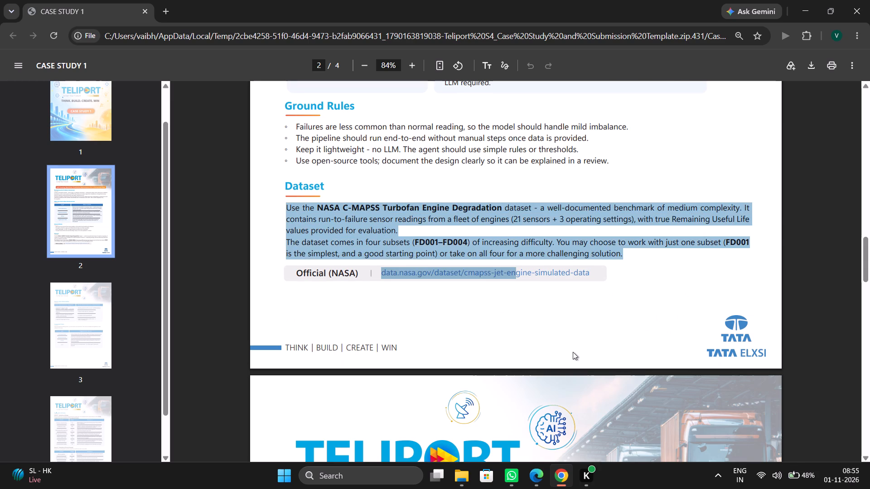
left_click(573, 352)
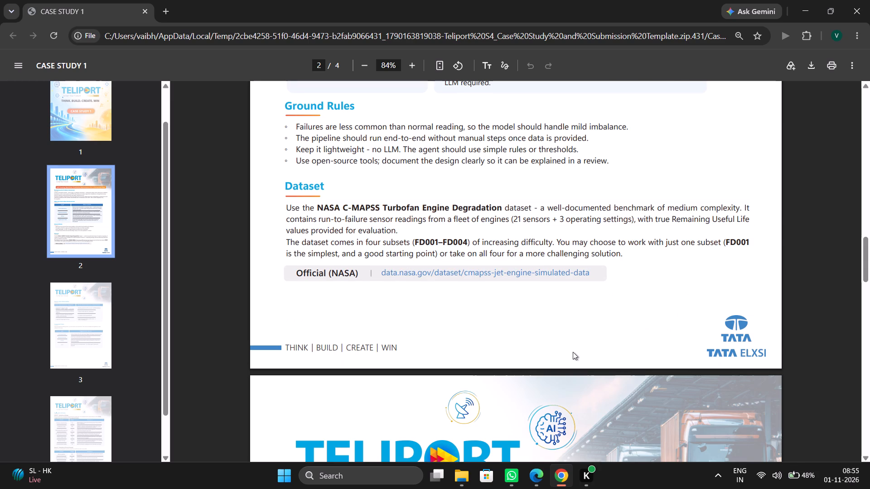
Review the Round-wise Deliverables and Suggested Tools on page 3, and close the Case Study 1 PDF.
scroll(573, 352, "down", 4)
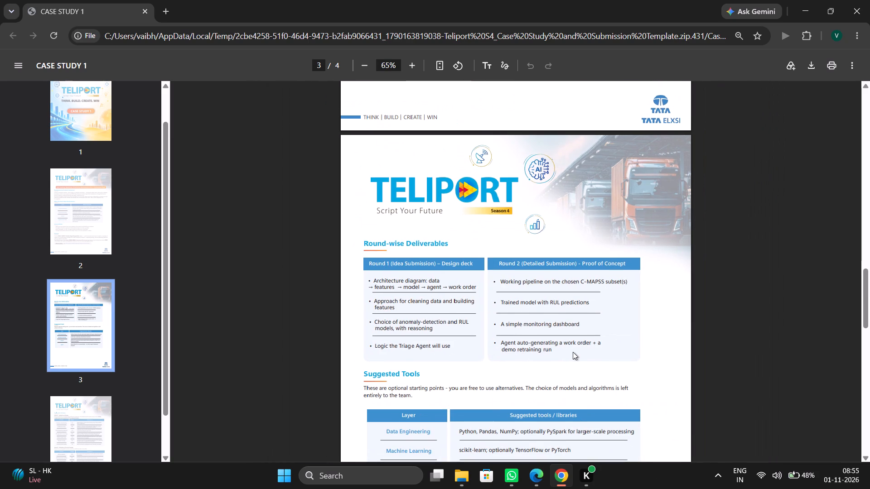
left_click_drag(348, 267, 502, 373)
left_click(502, 373)
scroll(502, 373, "down", 4)
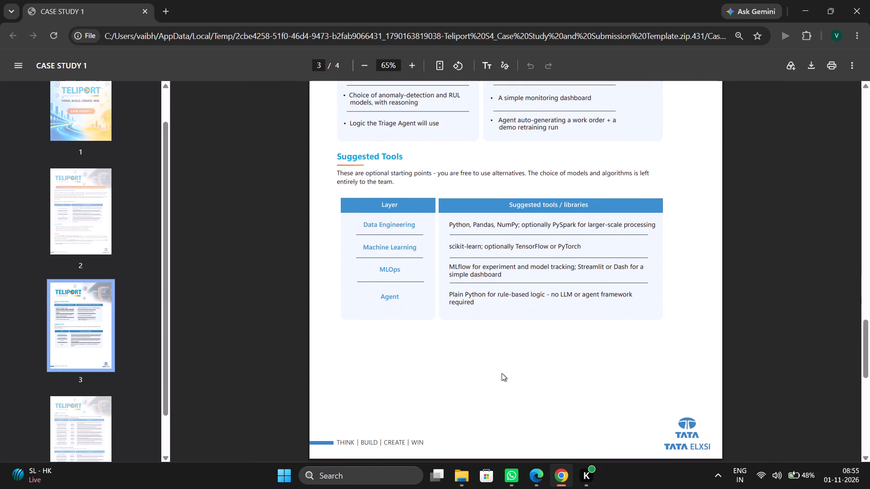
scroll(502, 373, "down", 5)
scroll(502, 373, "up", 12)
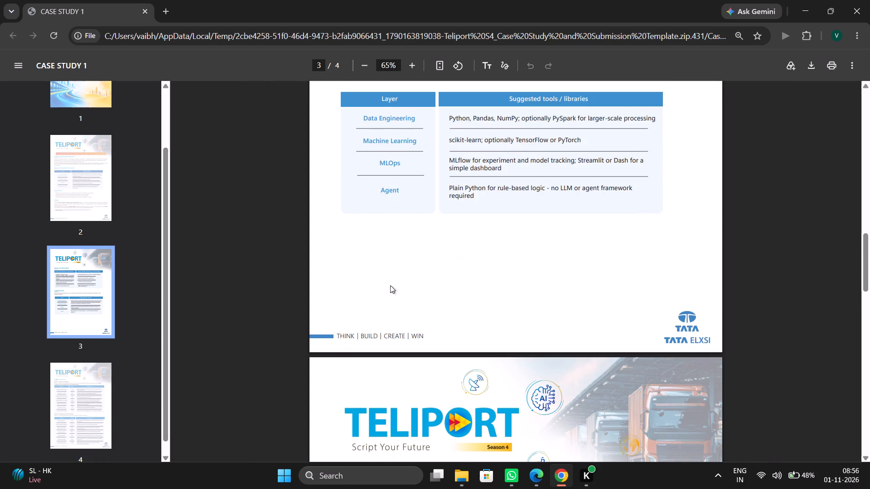
left_click(147, 14)
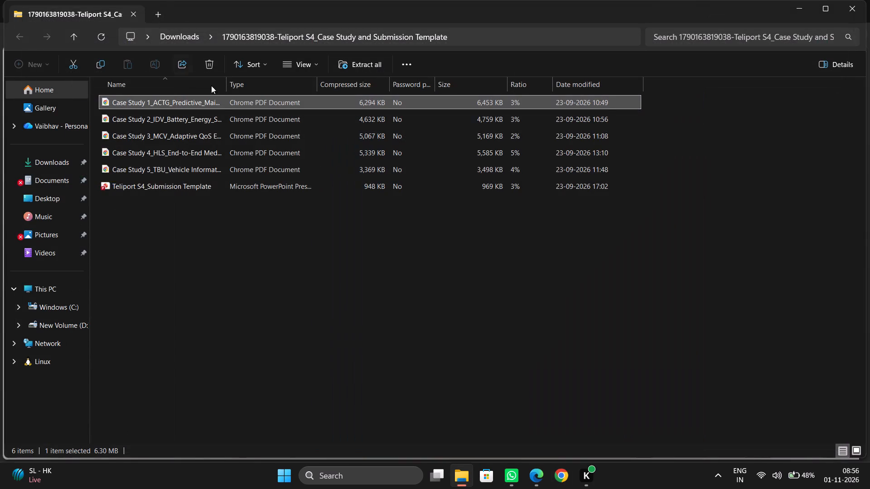
Open the Teliport S4_Submission Template presentation from the downloaded archive and look through its two slides.
double_click(171, 182)
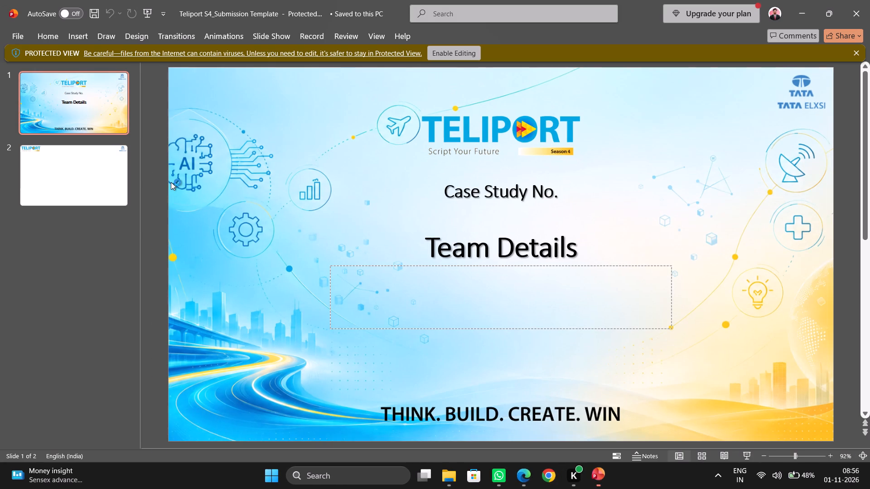
left_click(86, 164)
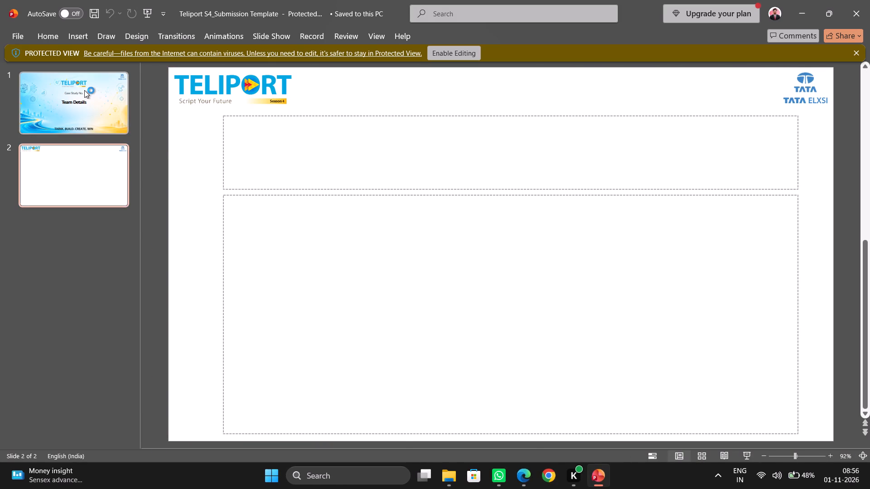
left_click(84, 90)
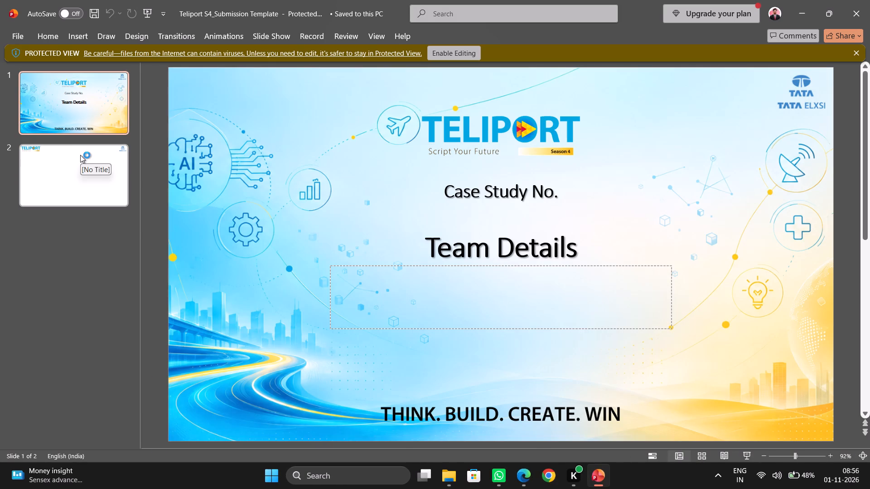
left_click(80, 155)
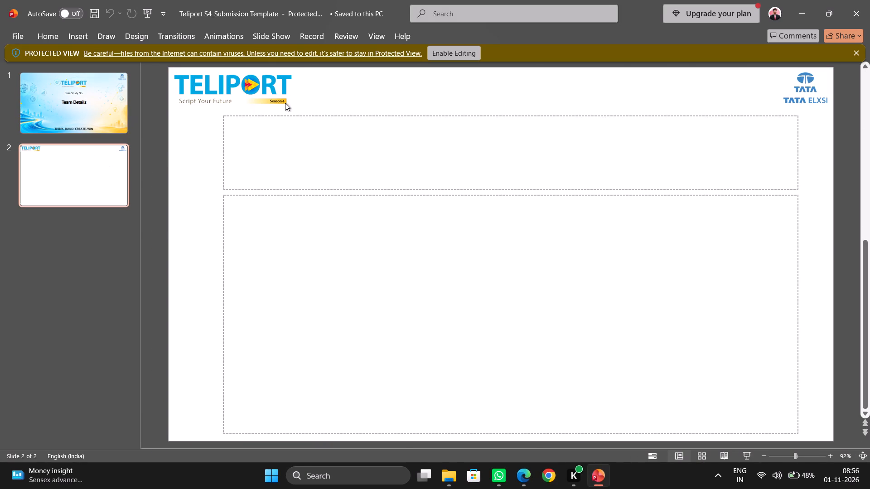
left_click(251, 87)
left_click(522, 261)
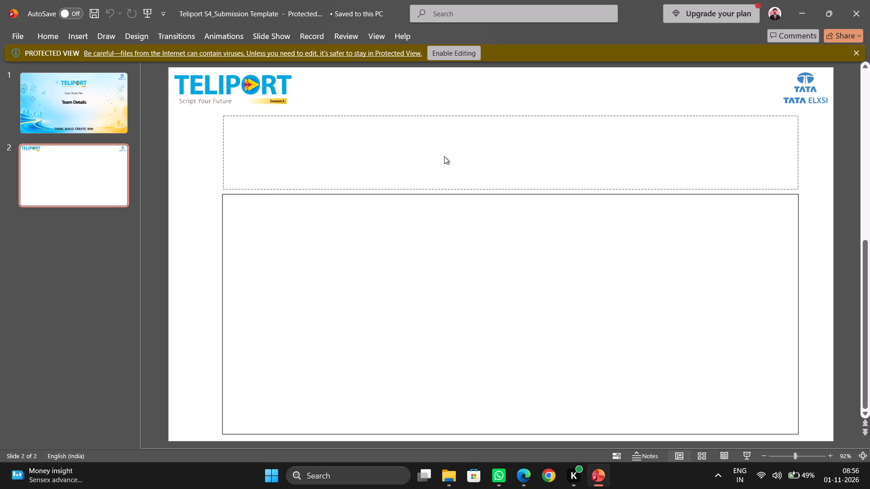
double_click(448, 115)
Enable editing of the submission template and inspect the Case Study No. and Team Details text on the title slide.
left_click(458, 47)
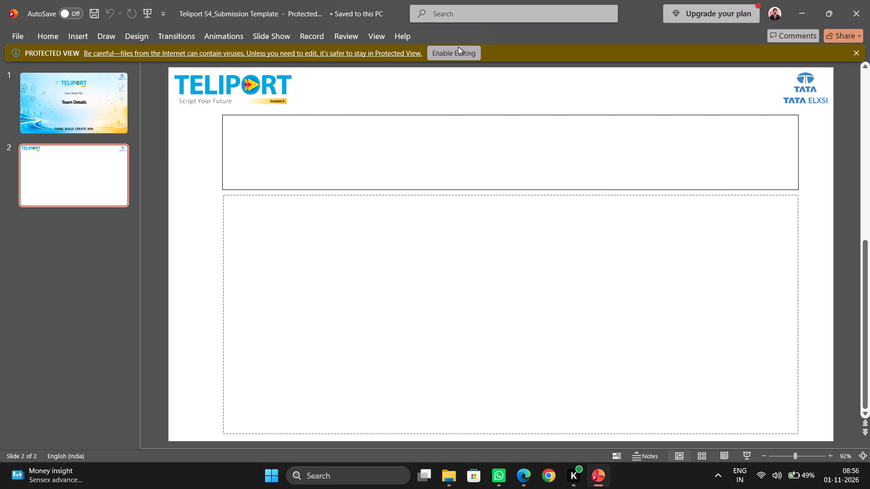
left_click(98, 84)
left_click(81, 130)
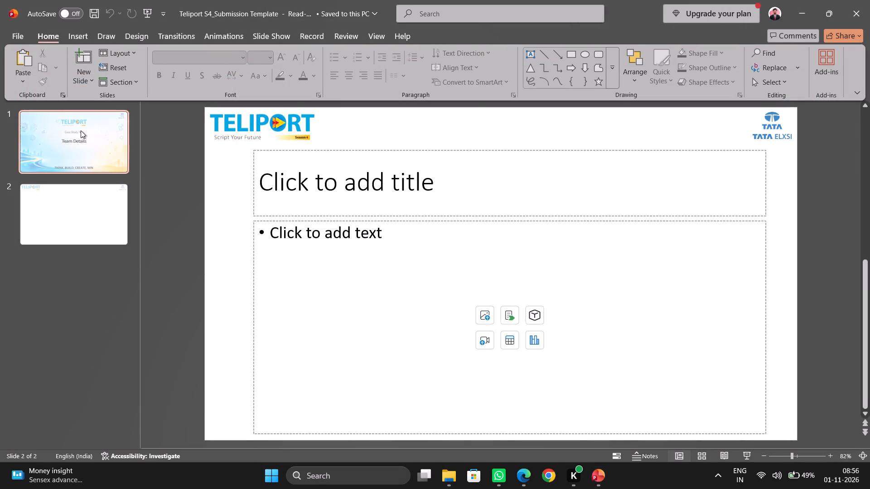
left_click(498, 178)
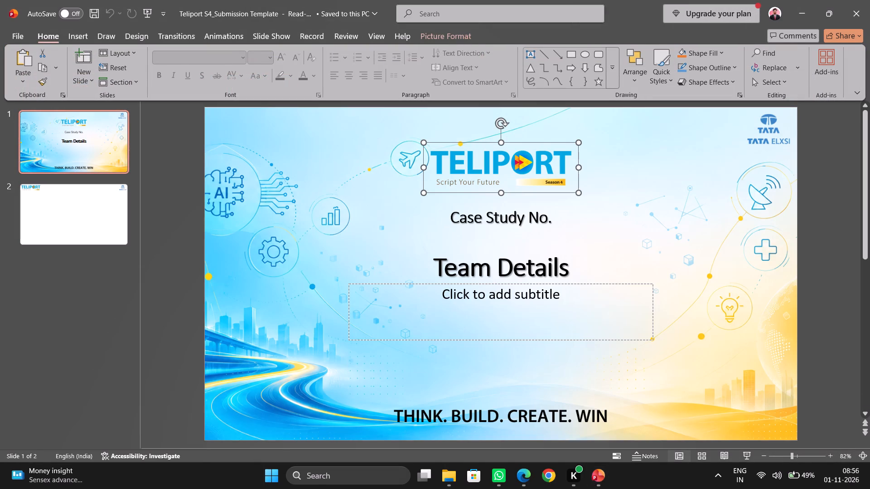
left_click(507, 209)
left_click(498, 282)
left_click(554, 274)
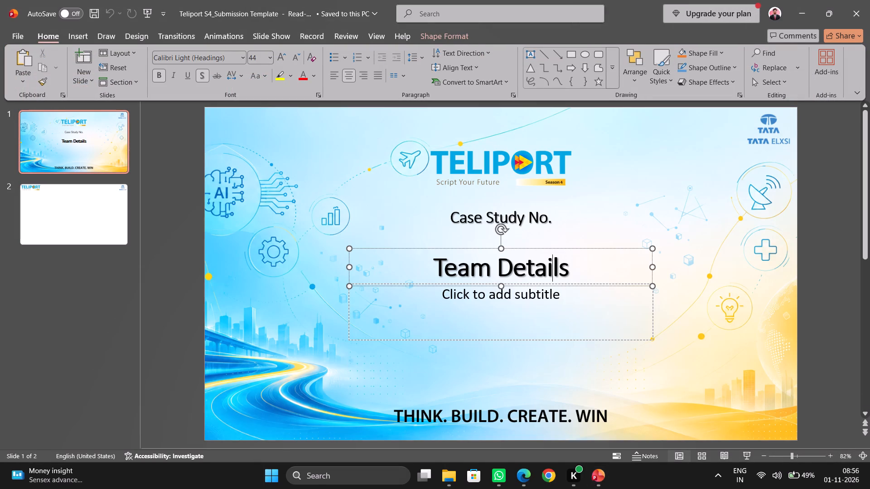
left_click(566, 273)
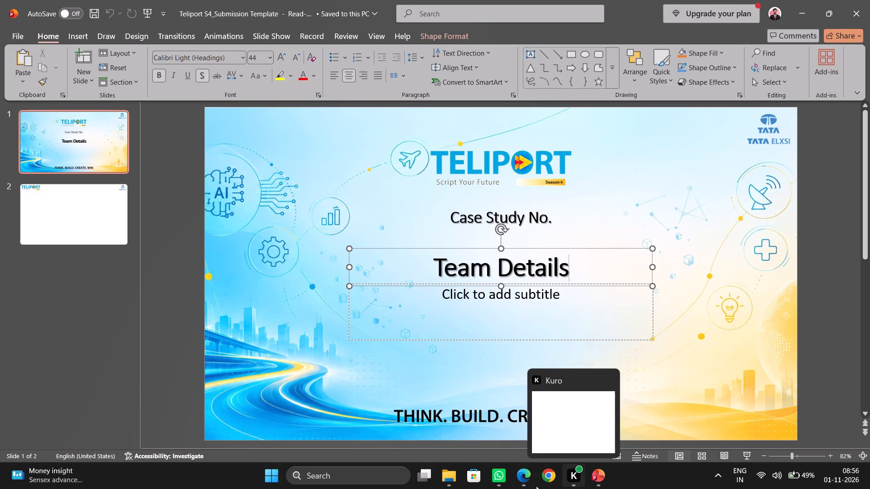
Switch to Edge and check the Tata Elxsi TELIPORT Season 4 event page, dismissing the downloads list.
left_click(524, 486)
scroll(374, 176, "up", 5)
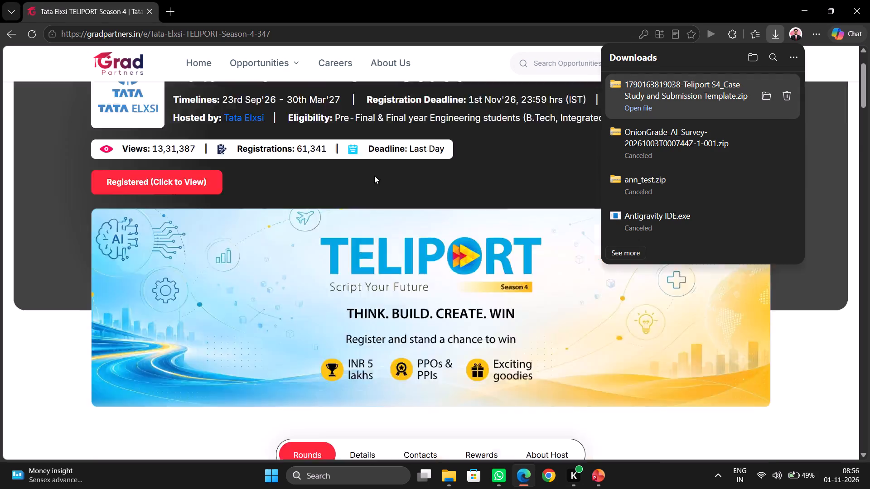
left_click(319, 265)
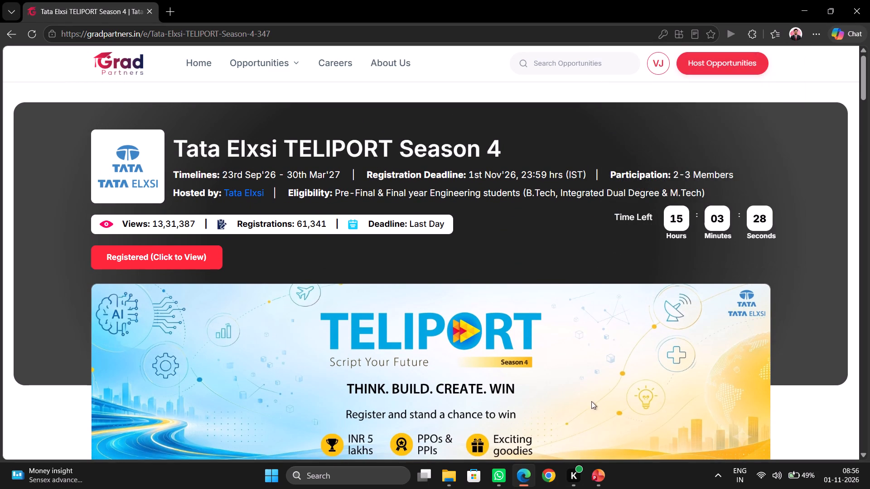
Open the Case Study 5 PDF from the downloaded archive and look through the VehicleGPT brief on page 2.
left_click(456, 484)
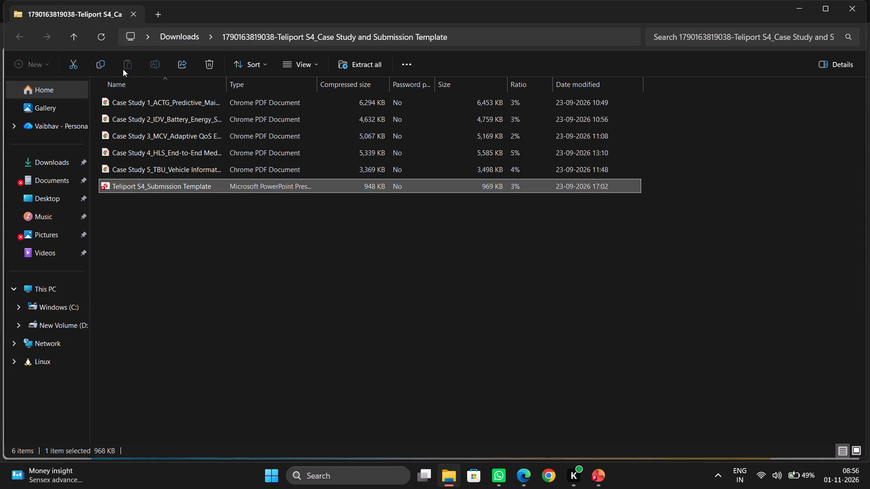
double_click(167, 167)
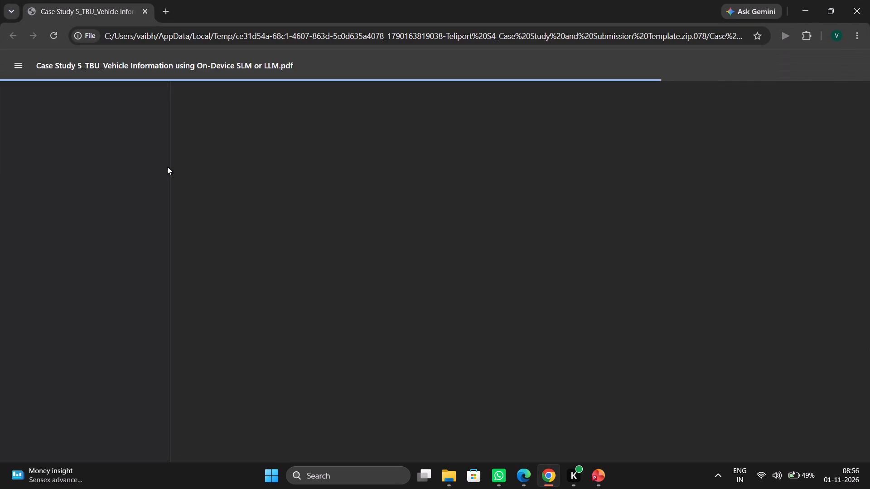
scroll(443, 322, "down", 3)
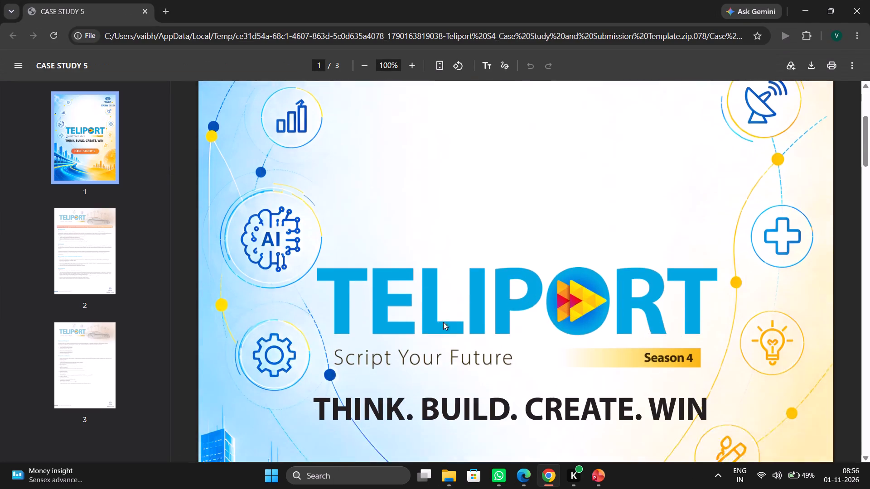
scroll(443, 322, "down", 6)
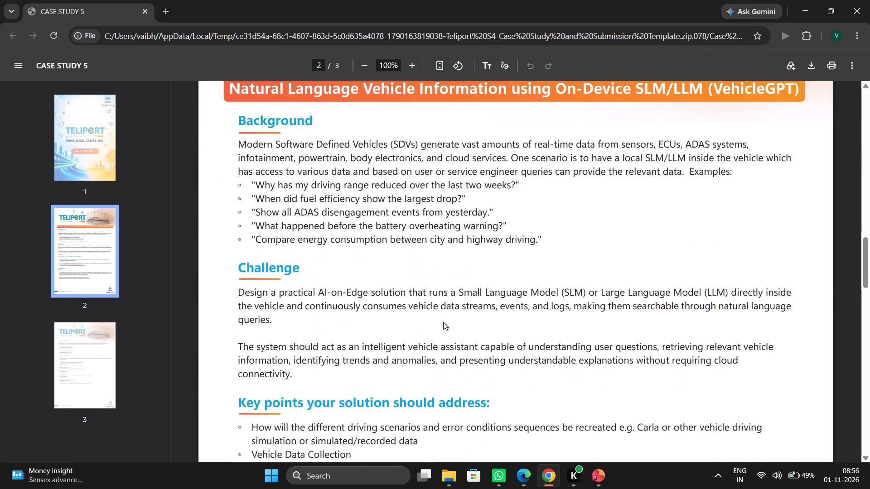
scroll(443, 322, "up", 1)
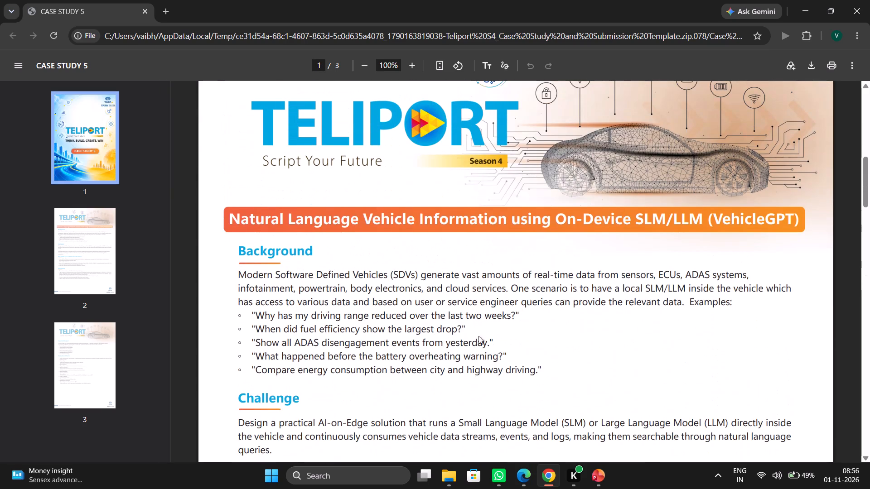
scroll(478, 336, "up", 2)
scroll(478, 336, "down", 7)
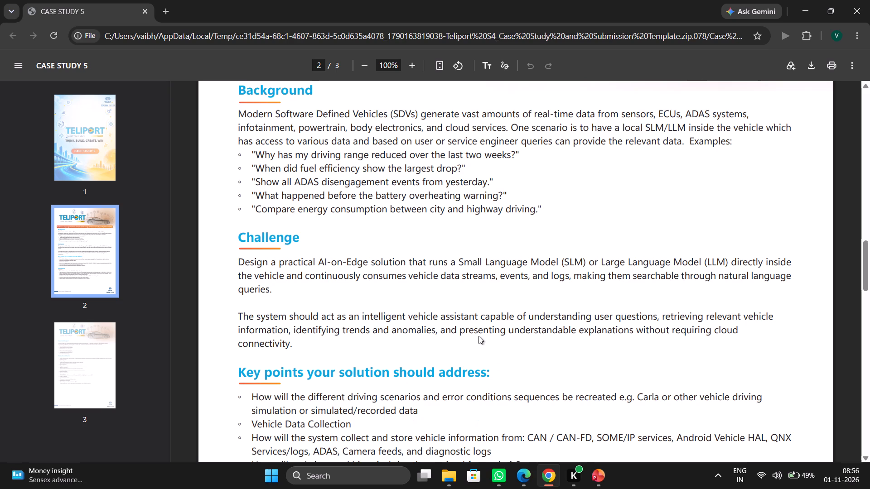
scroll(478, 336, "up", 2)
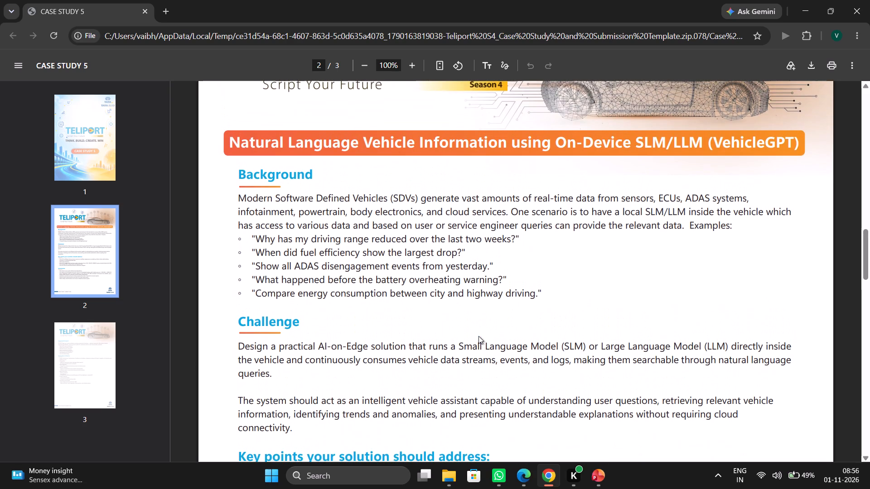
Read the Background and Challenge text of Case Study 5 closely, and continue through Constraints to Expected Output and Evaluation Criteria.
left_click_drag(244, 194, 529, 266)
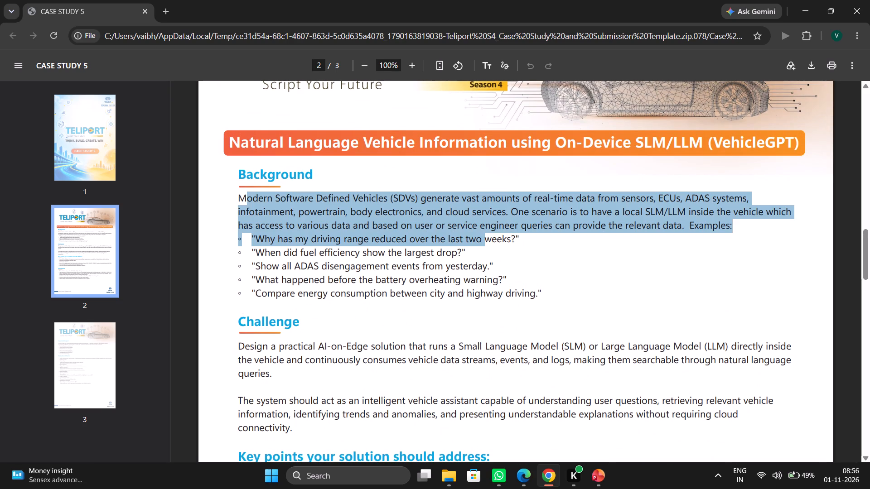
left_click_drag(529, 266, 542, 298)
left_click(542, 298)
left_click_drag(542, 298, 350, 241)
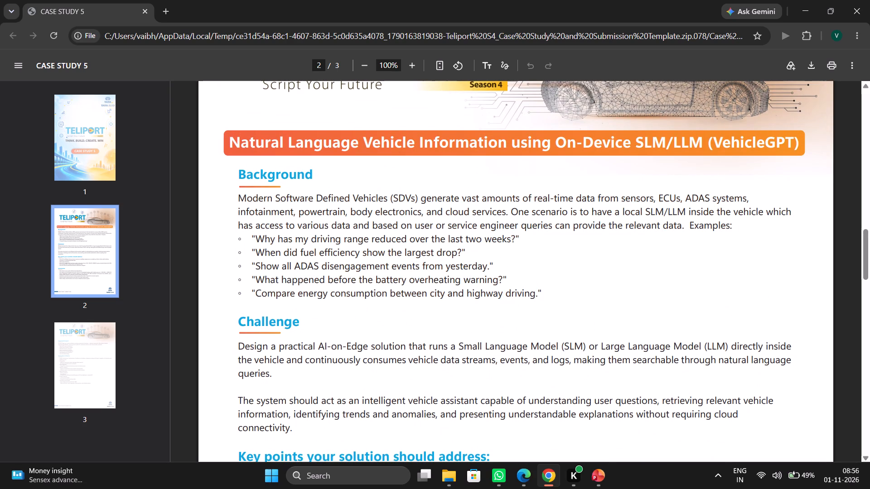
left_click_drag(350, 241, 252, 202)
left_click_drag(252, 202, 517, 293)
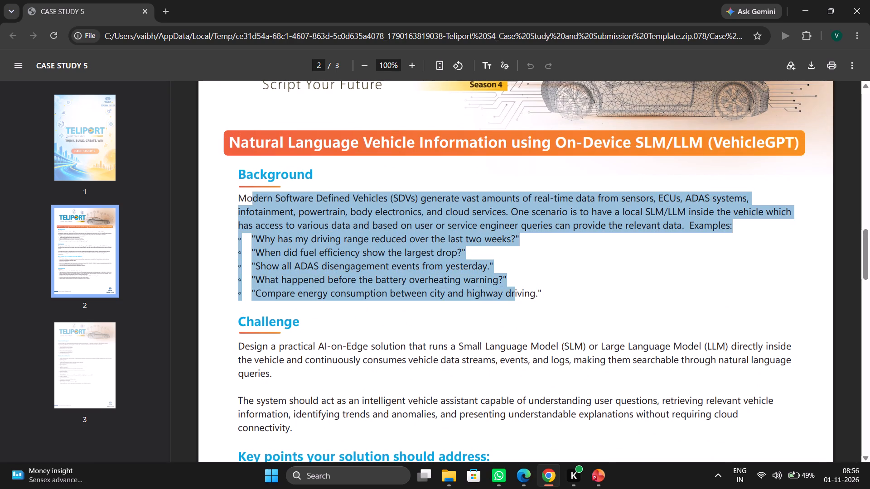
left_click_drag(517, 293, 538, 300)
left_click(538, 300)
left_click_drag(538, 300, 208, 158)
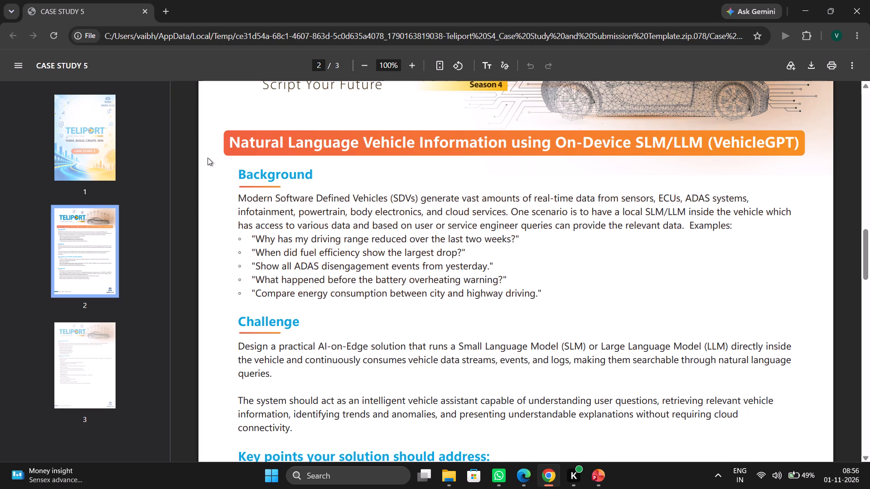
left_click_drag(208, 158, 233, 155)
left_click_drag(233, 155, 495, 350)
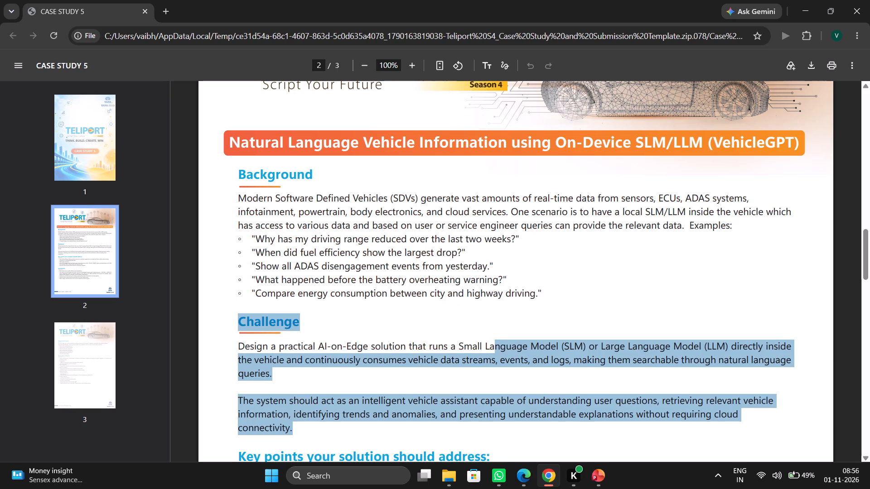
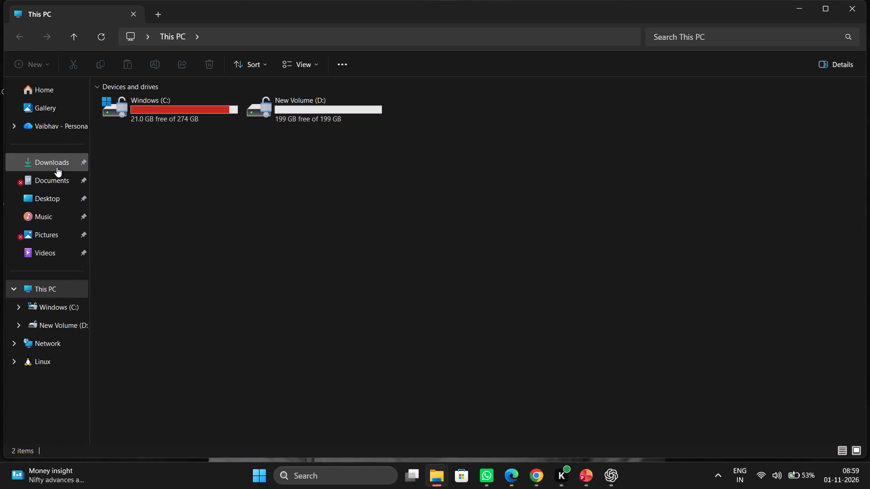
double_click(57, 167)
double_click(124, 116)
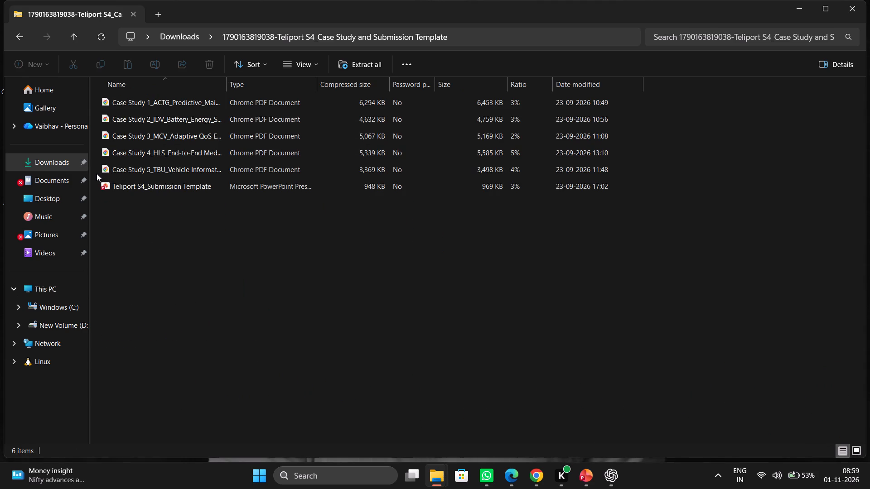
left_click_drag(97, 173, 147, 102)
key("ctrl+x")
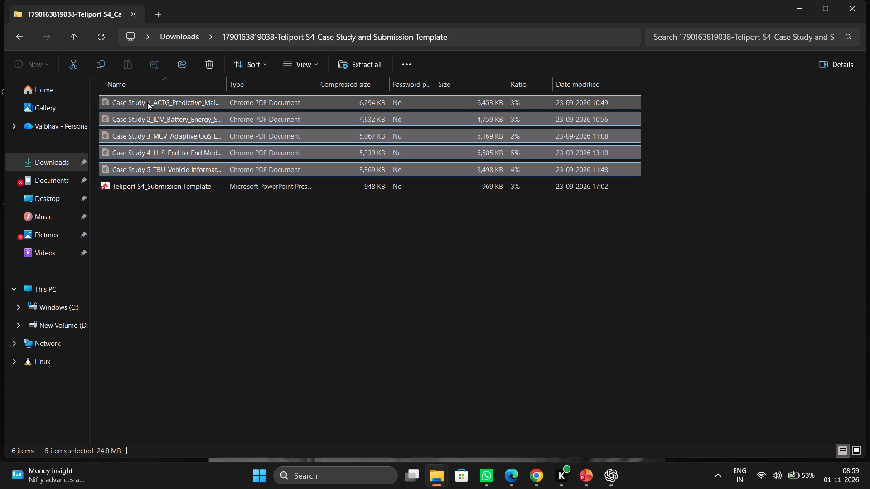
left_click(22, 38)
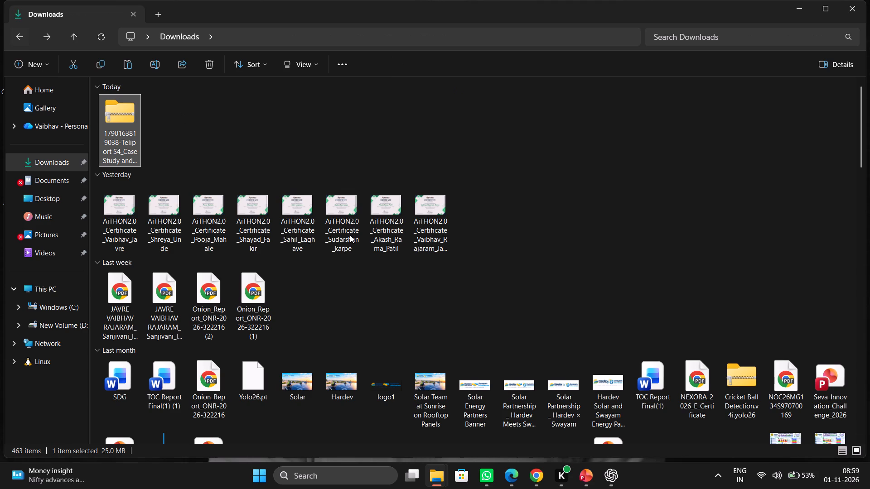
key("ctrl+v")
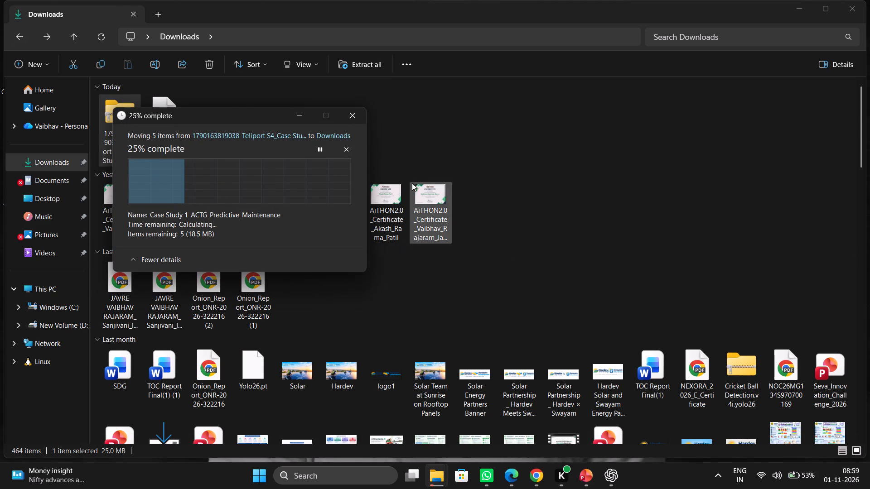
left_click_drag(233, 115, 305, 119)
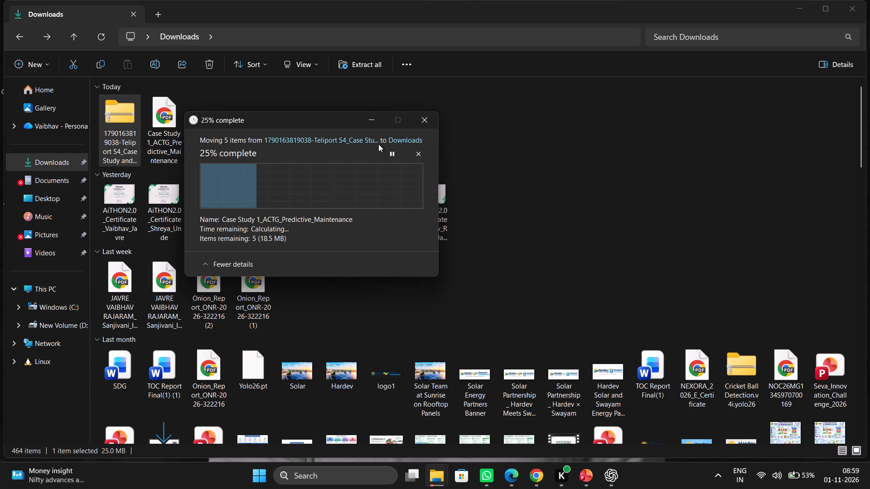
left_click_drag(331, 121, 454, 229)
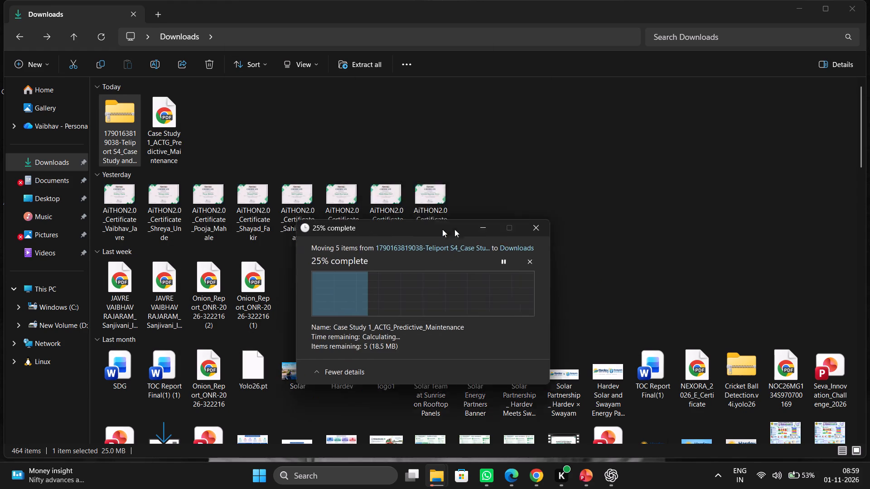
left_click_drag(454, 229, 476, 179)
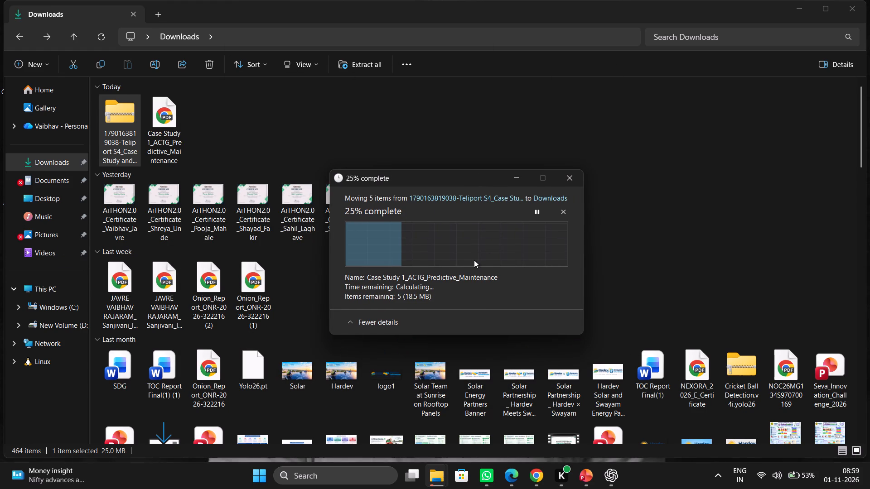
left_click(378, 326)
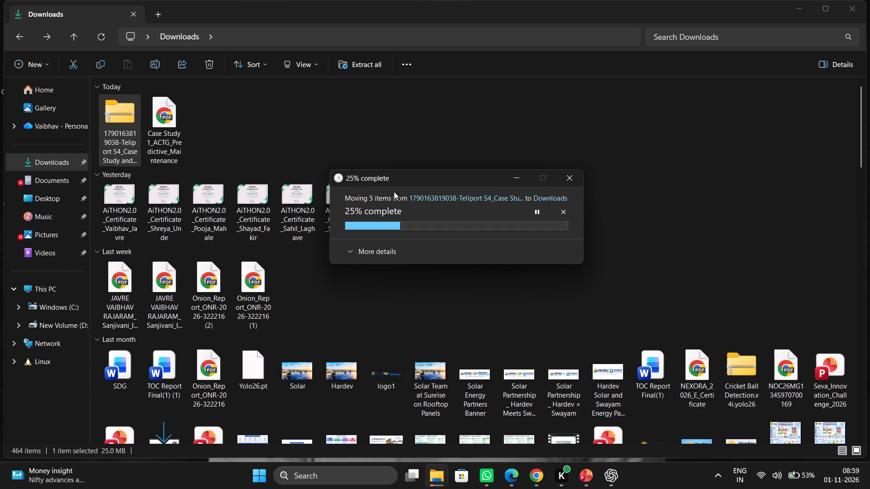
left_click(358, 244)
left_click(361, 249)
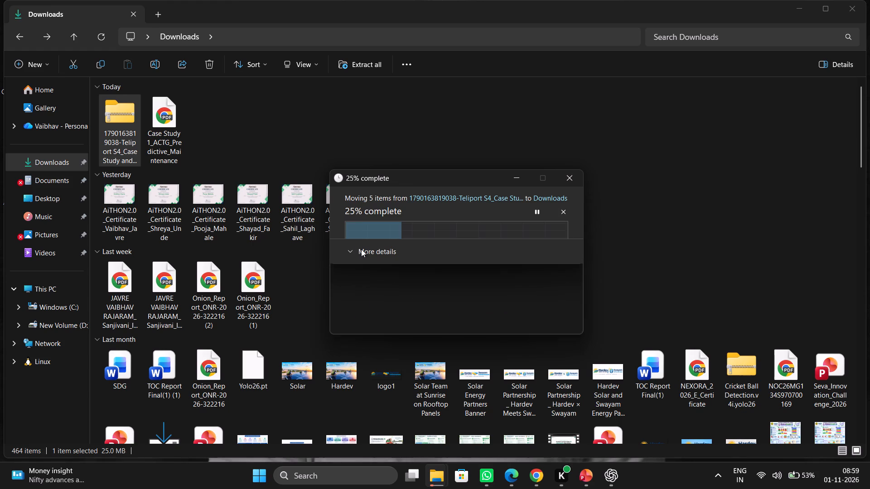
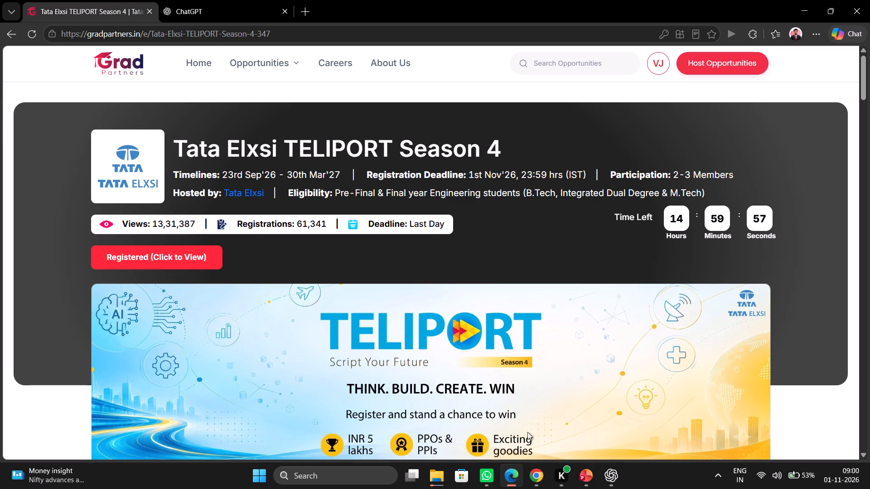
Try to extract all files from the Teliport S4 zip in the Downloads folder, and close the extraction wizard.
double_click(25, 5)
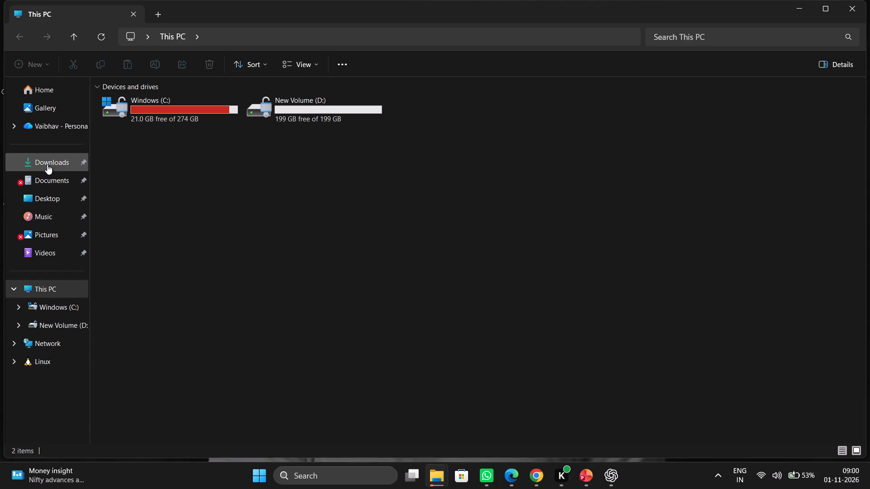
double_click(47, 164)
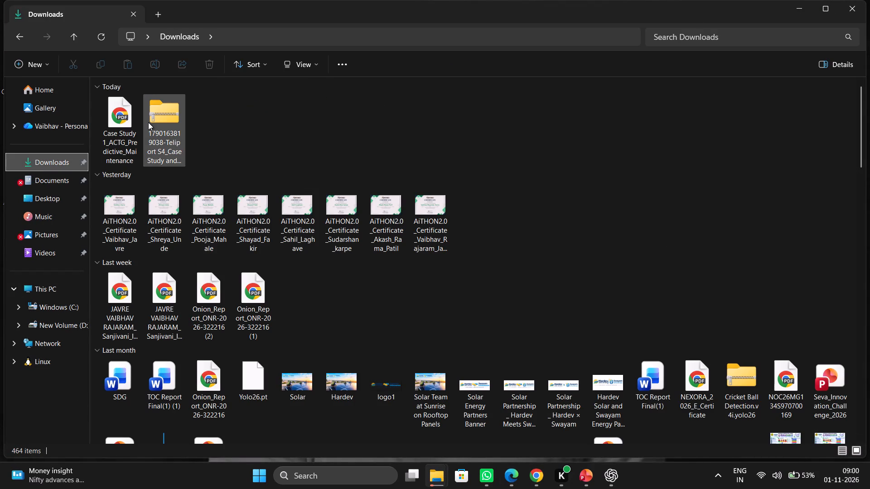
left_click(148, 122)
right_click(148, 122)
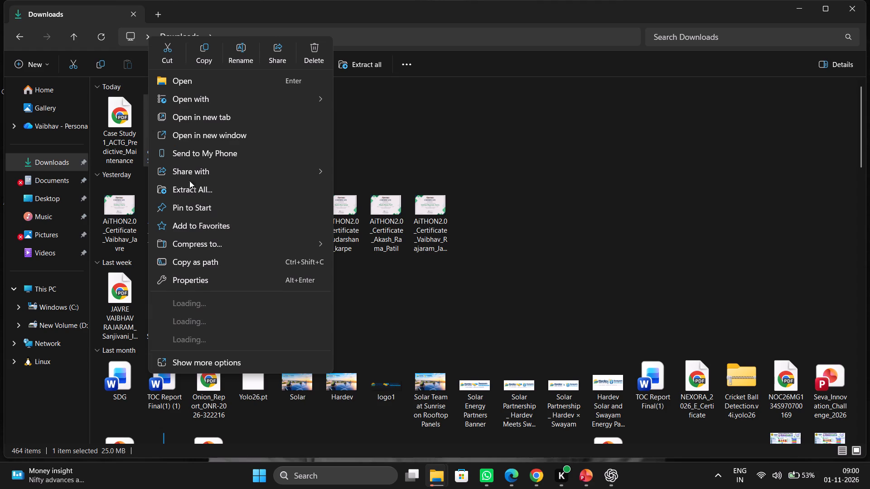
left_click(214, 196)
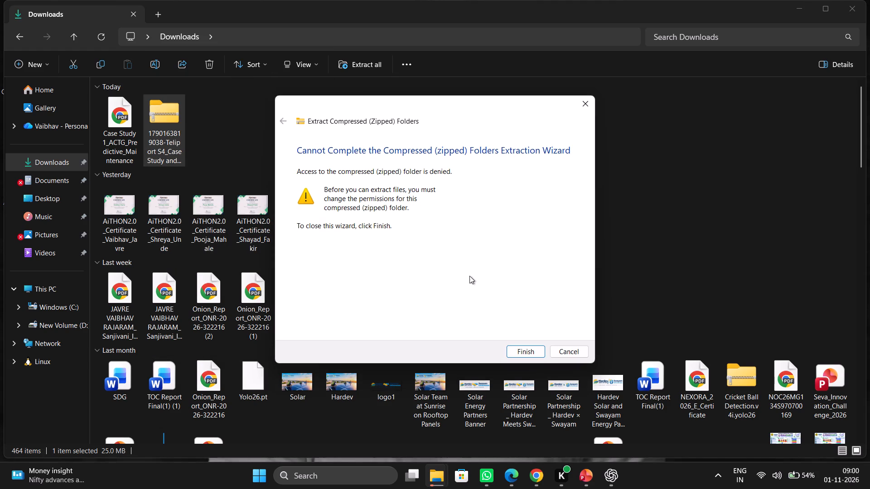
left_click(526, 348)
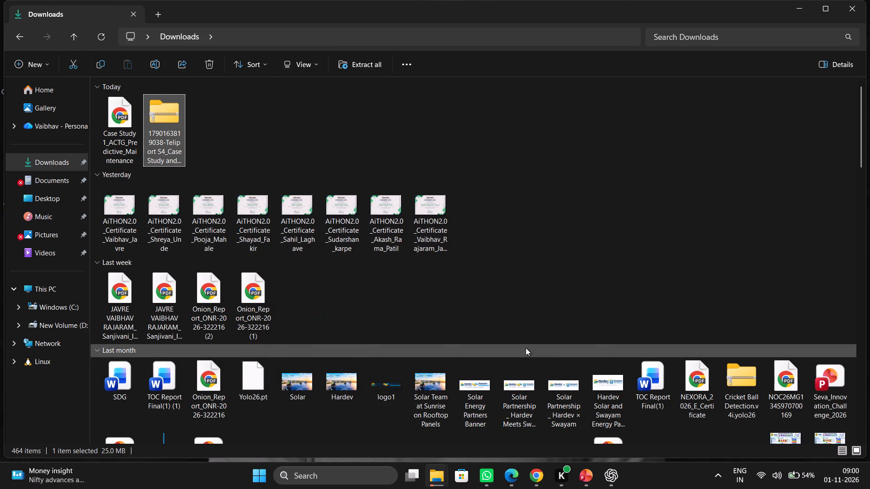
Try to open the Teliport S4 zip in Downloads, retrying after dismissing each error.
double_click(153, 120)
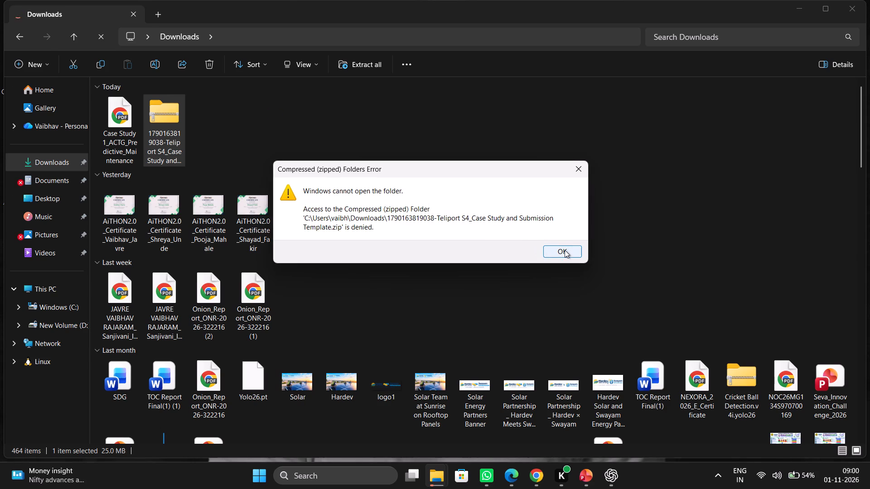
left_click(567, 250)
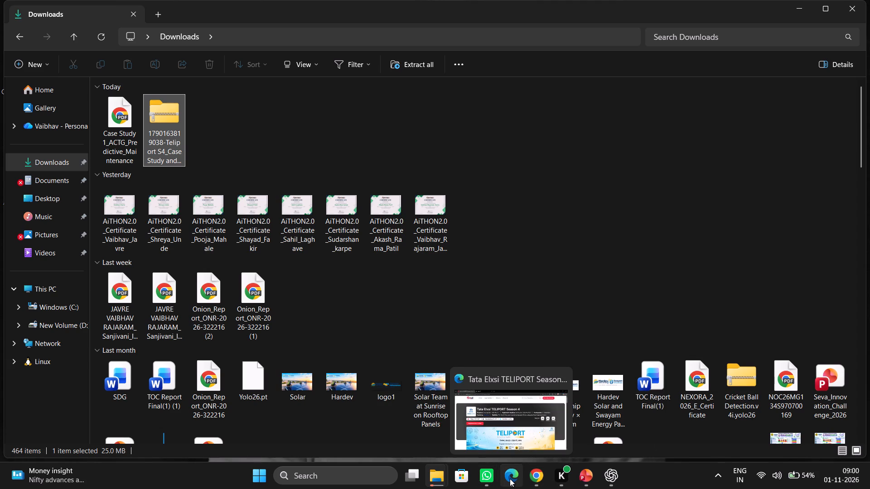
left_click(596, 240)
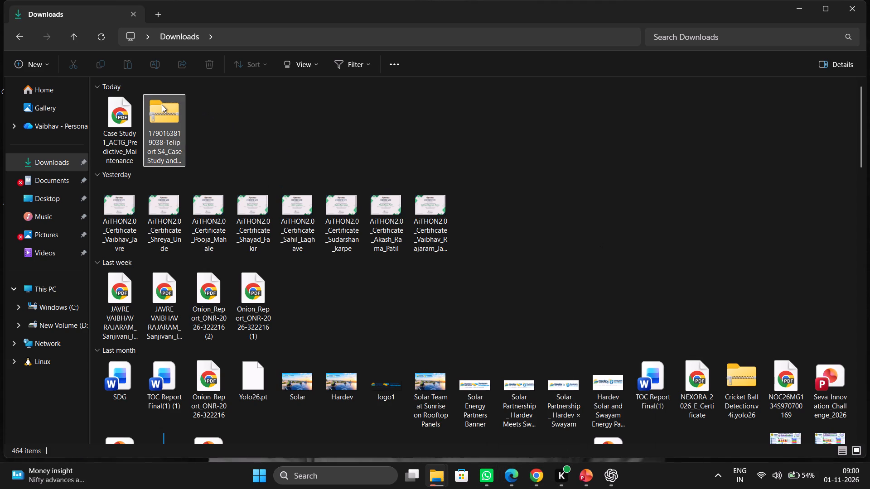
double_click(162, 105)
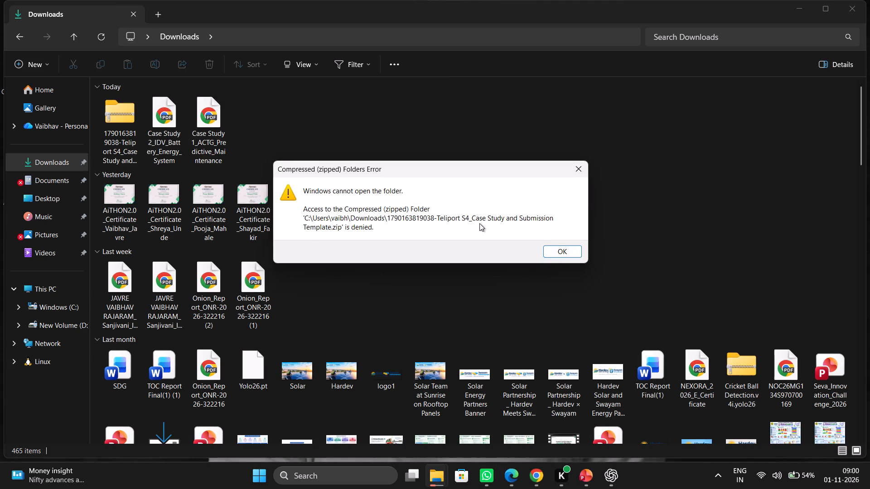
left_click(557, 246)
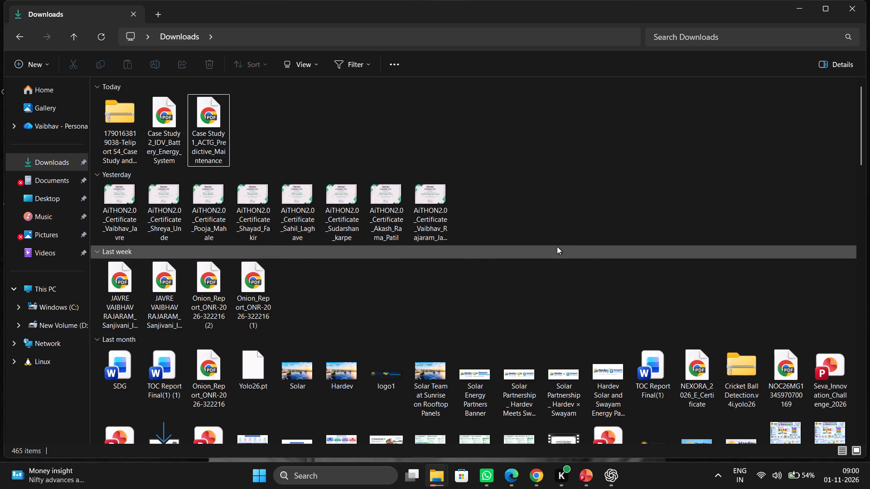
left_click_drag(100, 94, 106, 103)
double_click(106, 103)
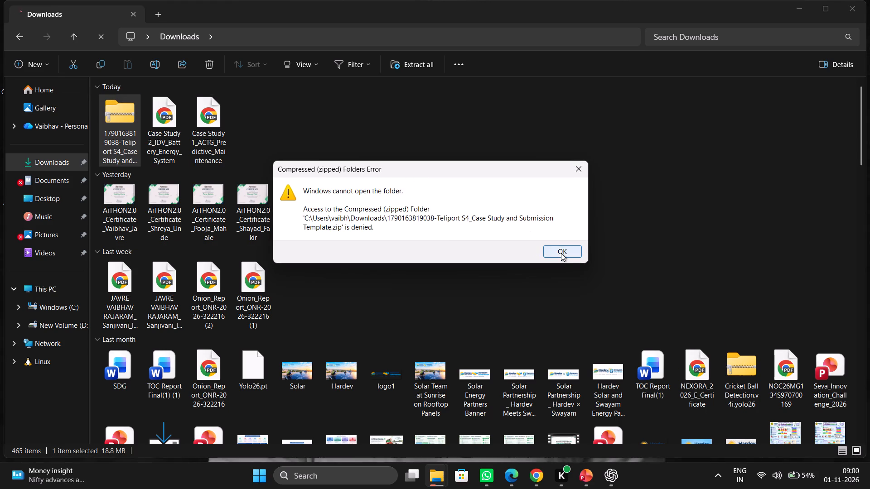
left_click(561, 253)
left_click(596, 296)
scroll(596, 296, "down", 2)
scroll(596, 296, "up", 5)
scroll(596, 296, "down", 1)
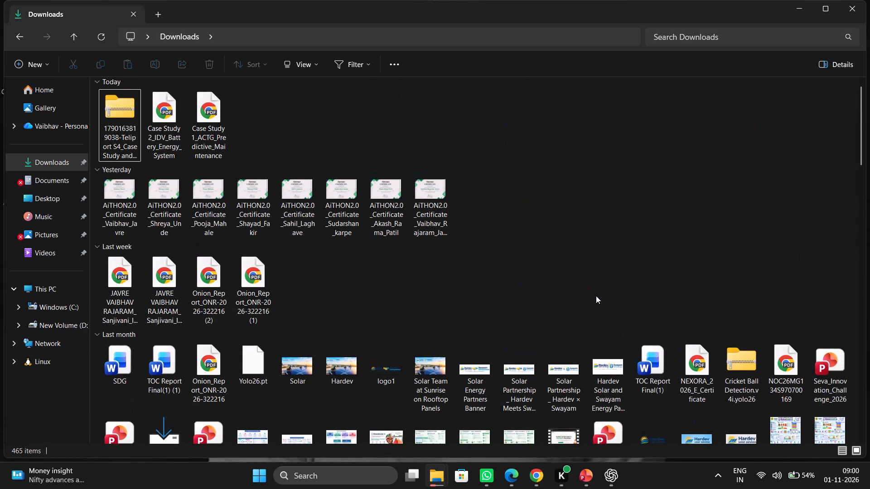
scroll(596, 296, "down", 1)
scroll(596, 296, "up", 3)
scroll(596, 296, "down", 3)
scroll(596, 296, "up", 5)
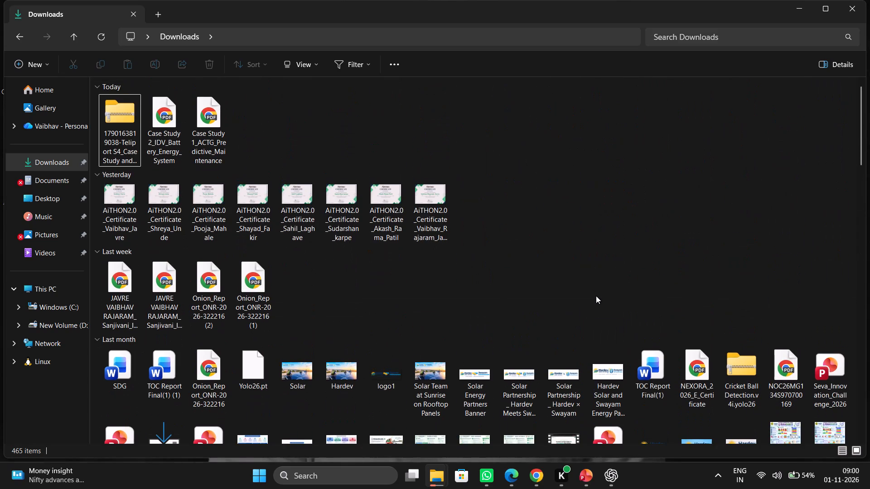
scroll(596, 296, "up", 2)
left_click(618, 488)
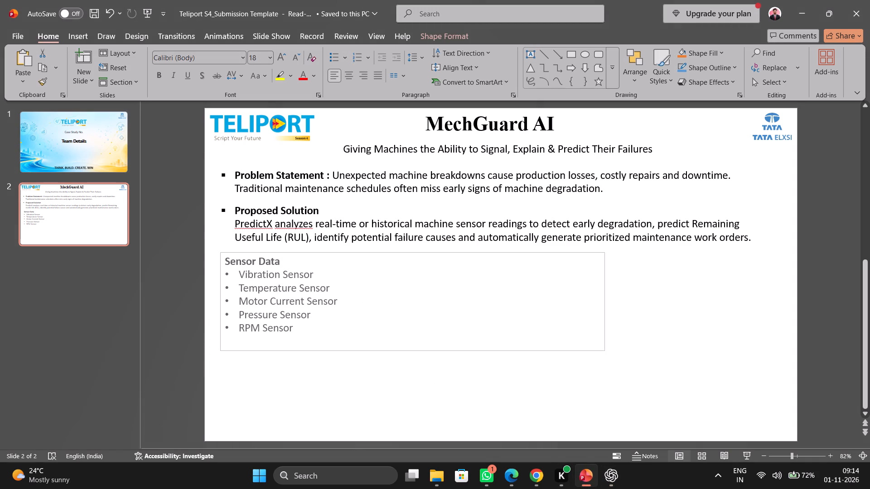
left_click_drag(612, 289, 551, 286)
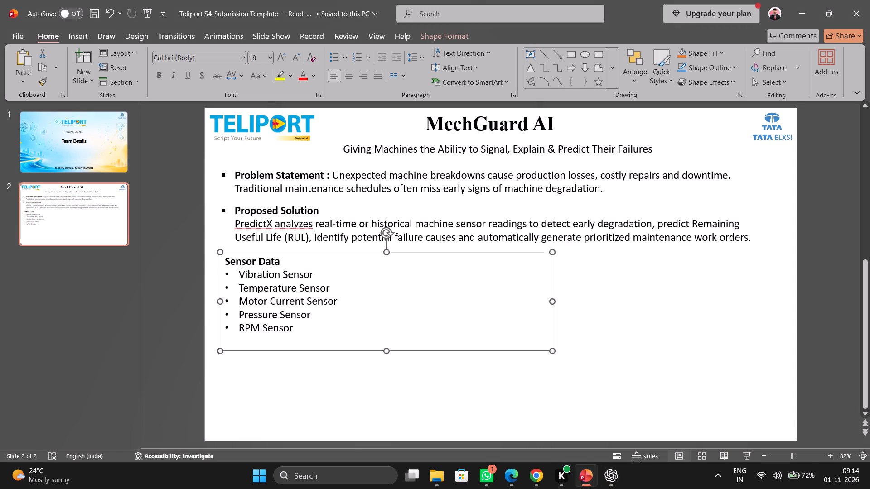
left_click_drag(406, 255, 565, 177)
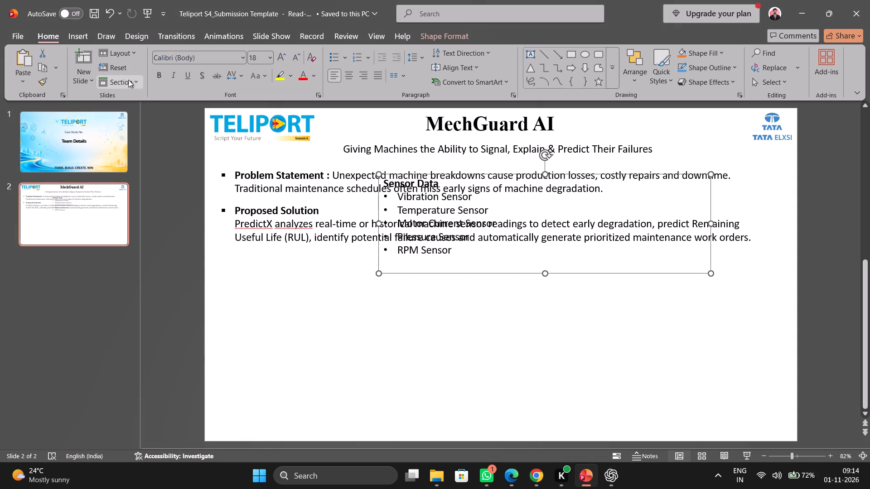
Paste the Key Innovative Features into a new text box beneath the Proposed Solution, widened so each feature fits on one line.
left_click(66, 32)
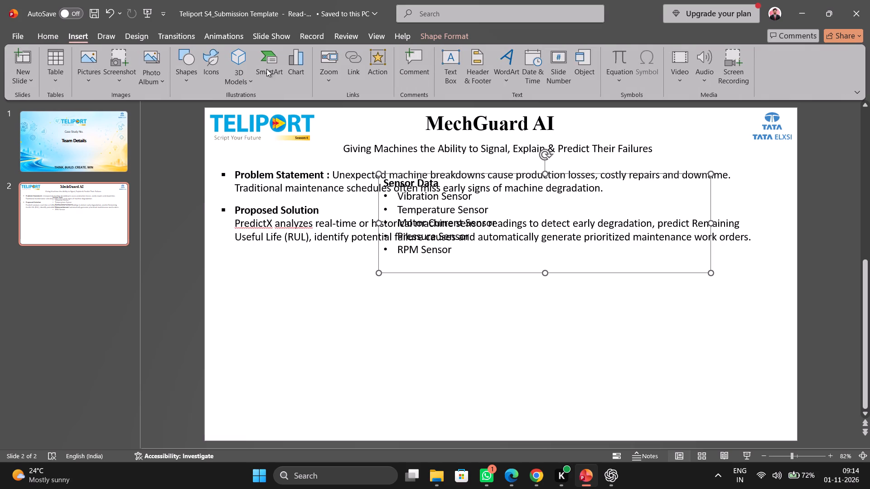
left_click(450, 62)
left_click_drag(256, 290, 593, 359)
key("ctrl+v")
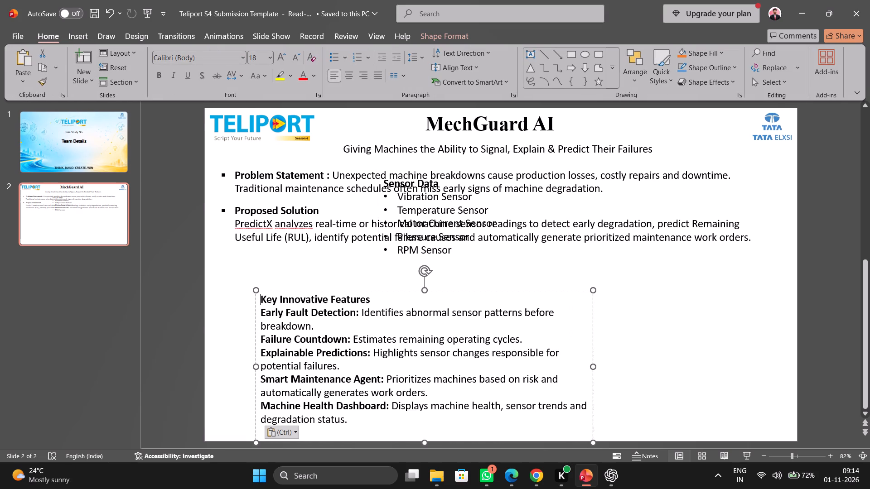
left_click_drag(594, 367, 696, 347)
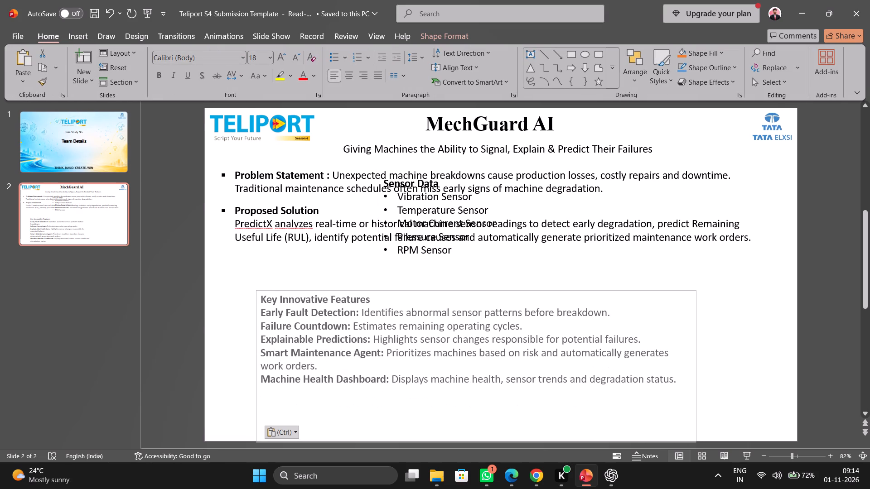
left_click_drag(696, 347, 812, 346)
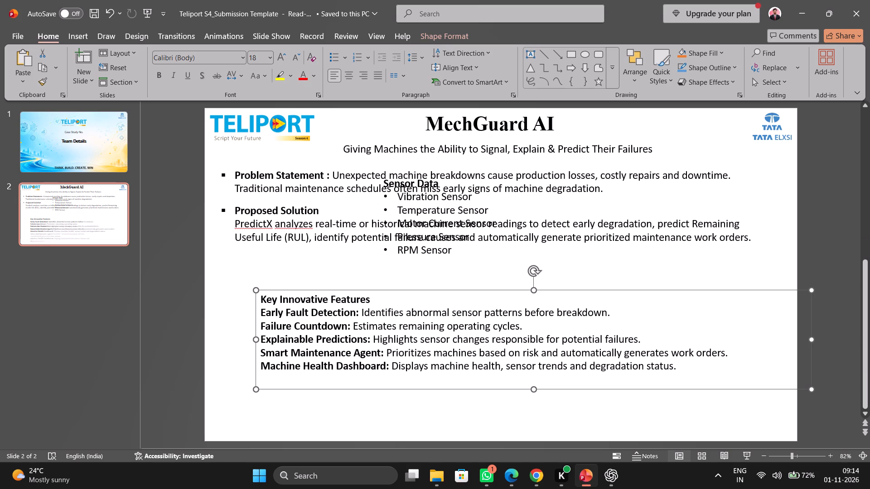
left_click_drag(510, 292, 478, 267)
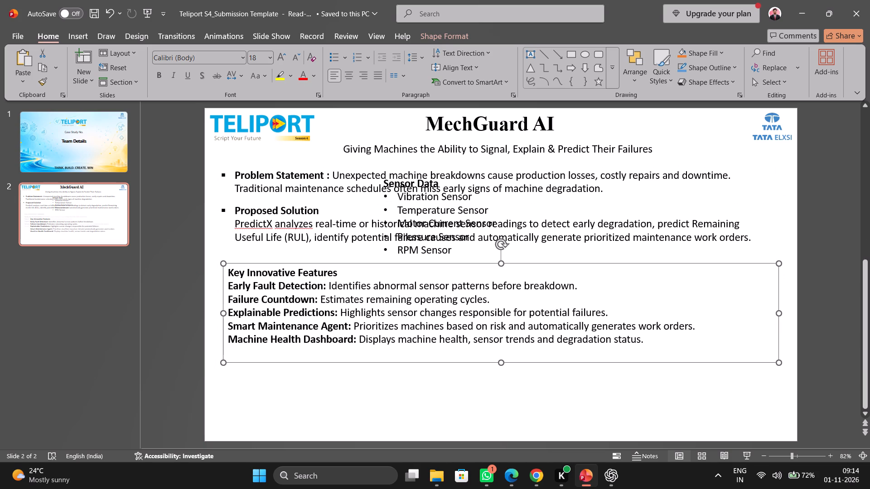
Narrow the Proposed Solution and Problem Statement text boxes so their text wraps to three lines, freeing the slide's right side.
left_click(447, 230)
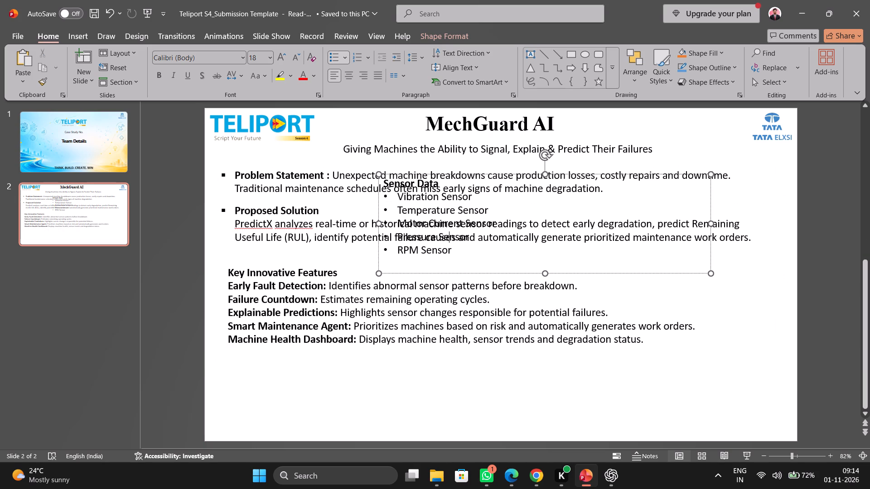
left_click(716, 239)
left_click_drag(772, 231, 695, 240)
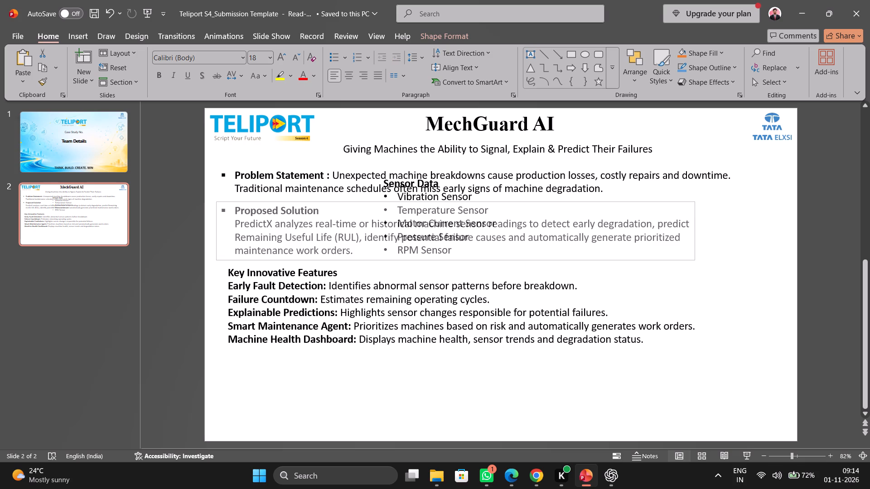
left_click_drag(695, 240, 653, 240)
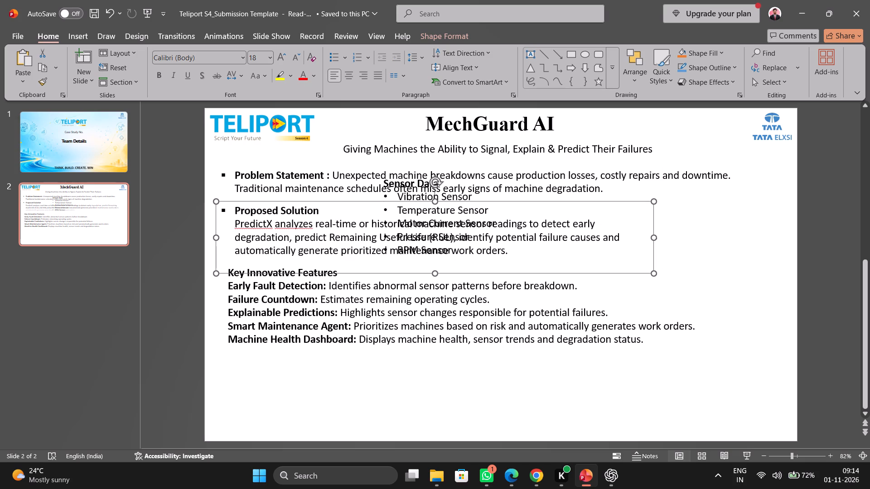
left_click(718, 198)
left_click_drag(776, 181, 679, 179)
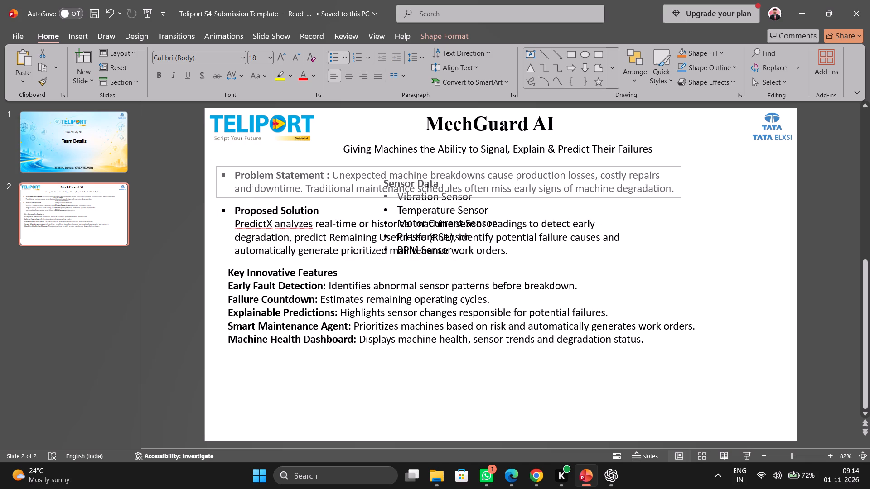
left_click_drag(679, 179, 617, 180)
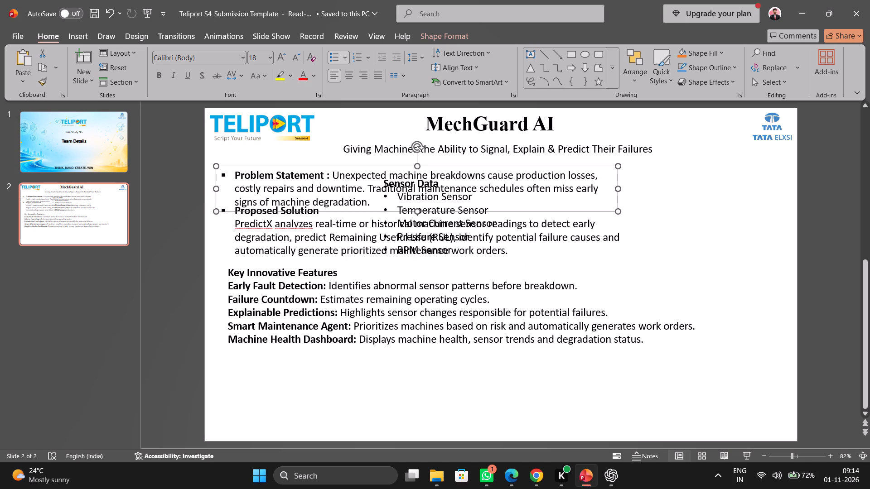
Narrow the Sensor Data text box to fit its list and move it to the slide's right side beside the Problem Statement.
left_click(496, 212)
left_click(463, 234)
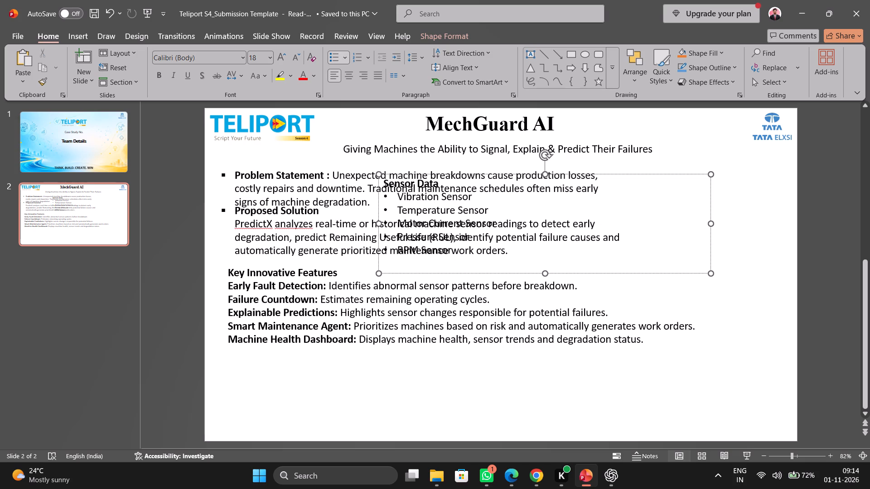
left_click_drag(709, 221, 520, 223)
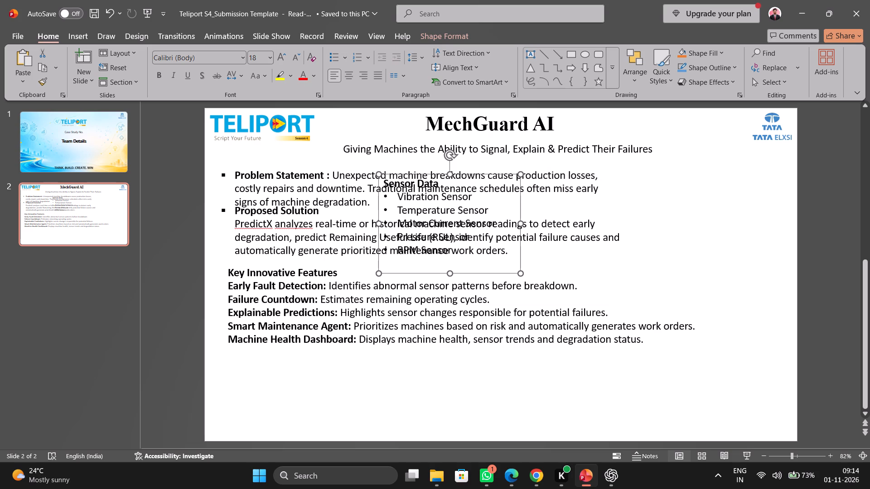
left_click_drag(478, 173, 744, 168)
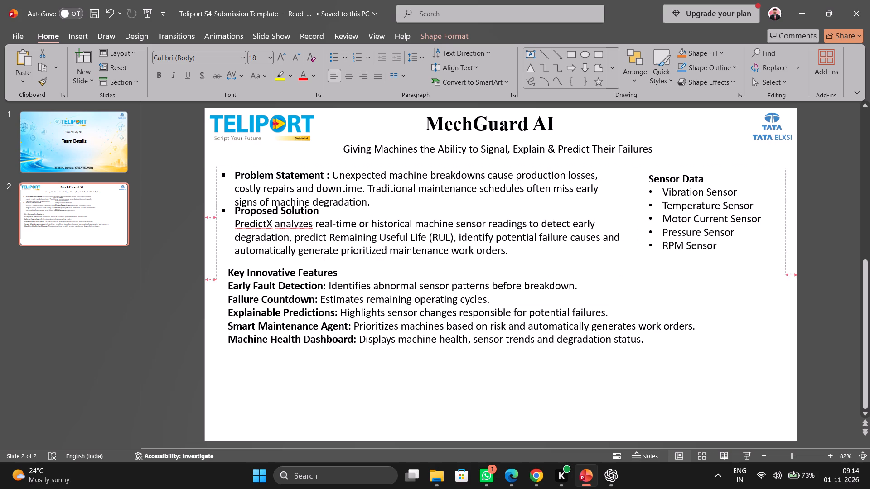
Nudge the Sensor Data text box slightly right and move the Proposed Solution text box down to clear the Problem Statement.
left_click_drag(744, 168, 746, 168)
left_click(493, 322)
left_click(429, 206)
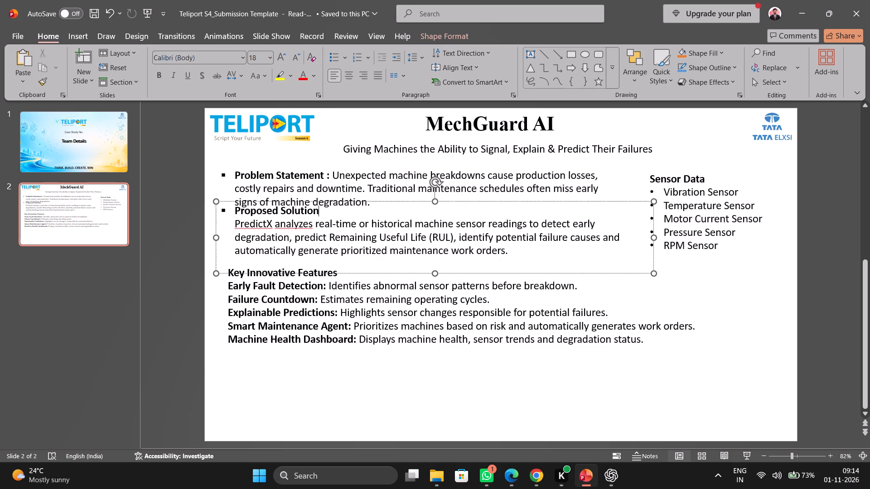
left_click_drag(416, 201, 416, 210)
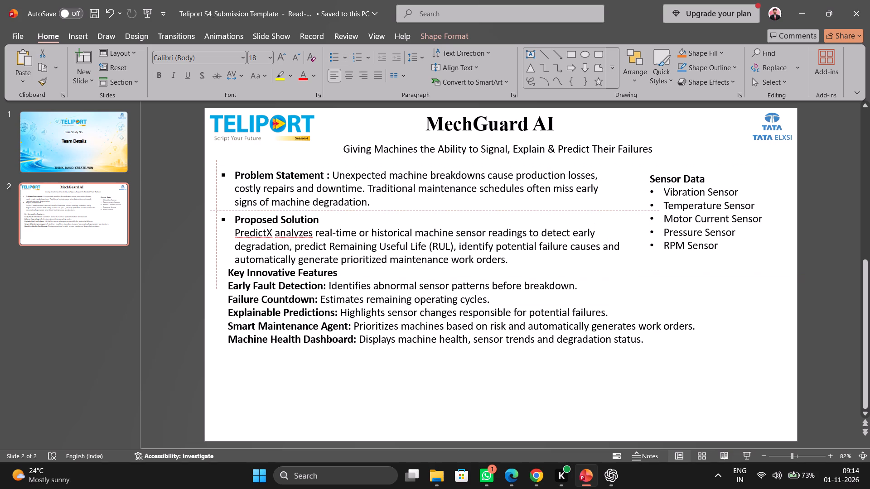
left_click_drag(416, 210, 416, 211)
Move the Key Innovative Features text box down below the Proposed Solution, aligning its text with the solution paragraph.
left_click(387, 285)
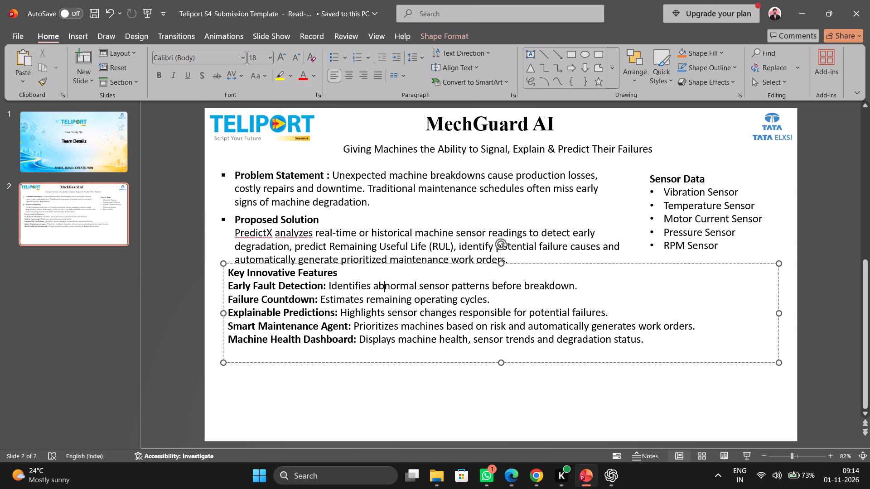
left_click(395, 261)
left_click(395, 262)
left_click(405, 285)
left_click_drag(420, 262, 420, 272)
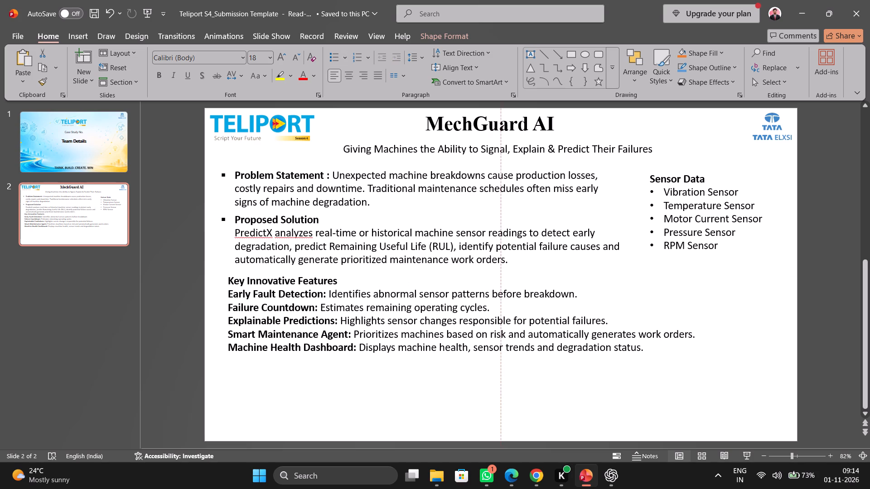
left_click_drag(420, 272, 425, 270)
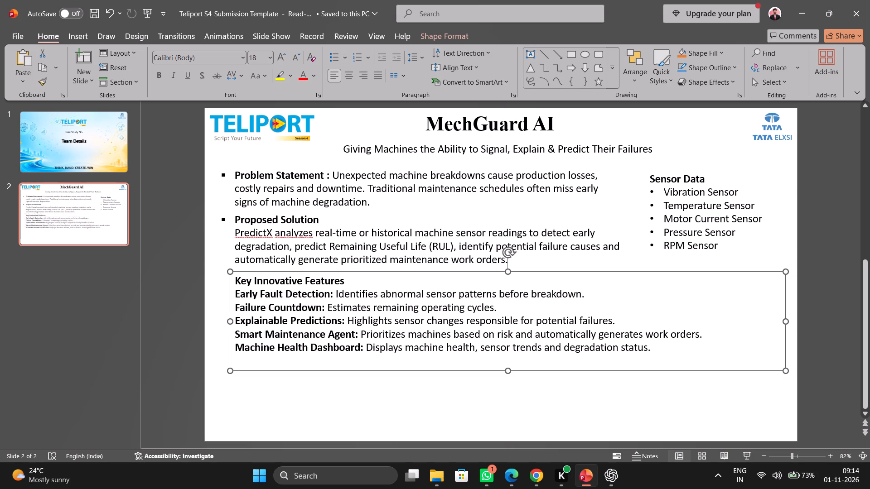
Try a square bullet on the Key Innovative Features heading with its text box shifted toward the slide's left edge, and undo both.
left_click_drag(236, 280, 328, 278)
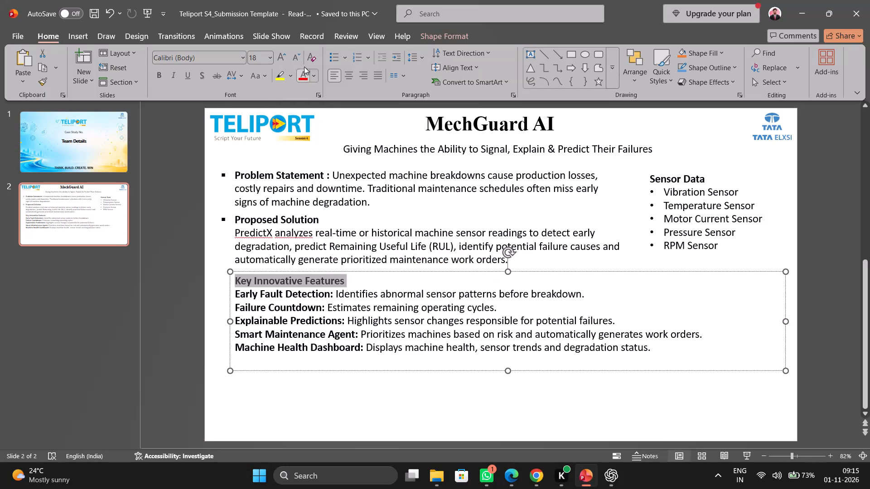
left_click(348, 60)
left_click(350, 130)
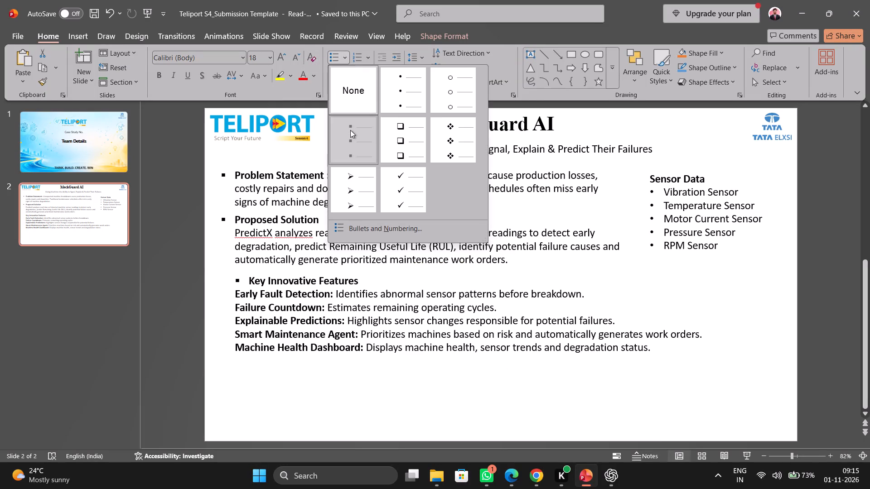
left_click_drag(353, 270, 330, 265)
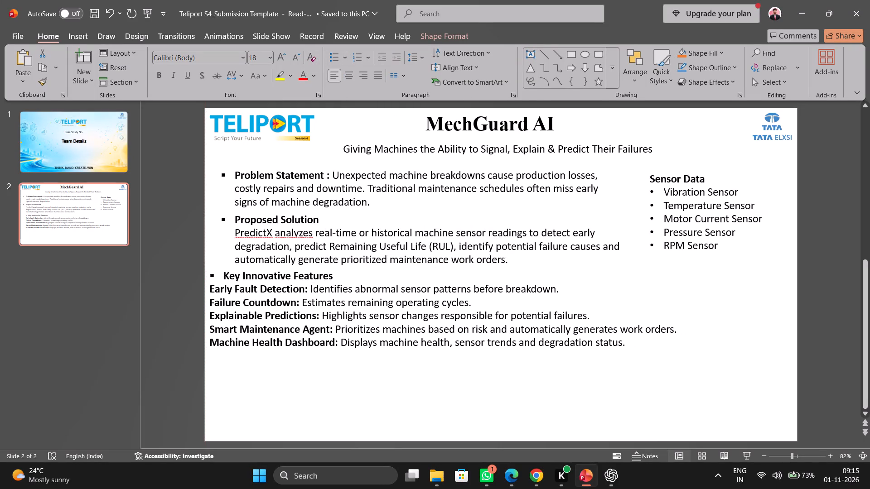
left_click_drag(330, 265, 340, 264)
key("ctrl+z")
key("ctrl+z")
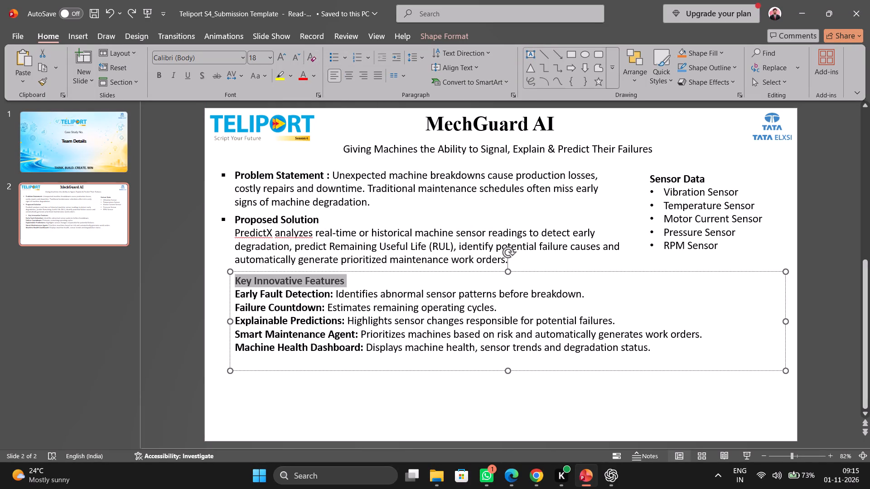
Apply round bullets to the five feature lines under Key Innovative Features and nudge their text box slightly up and left.
left_click_drag(236, 295, 520, 353)
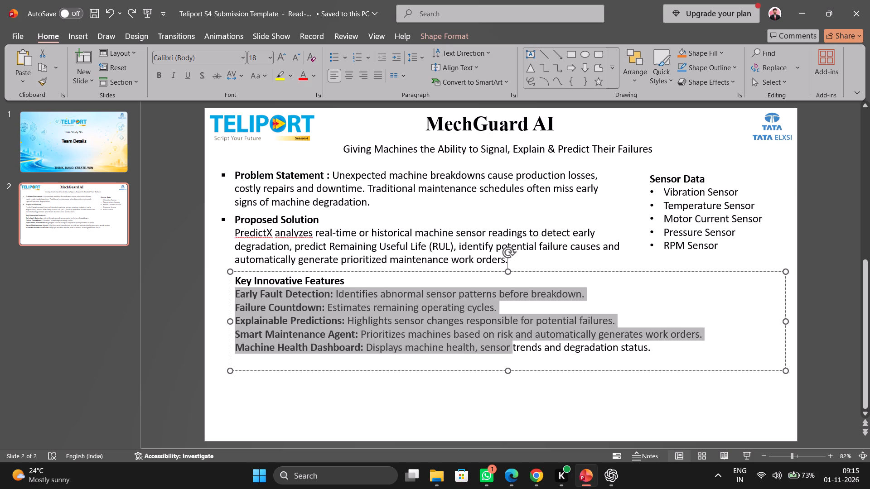
left_click_drag(520, 353, 675, 363)
left_click(349, 57)
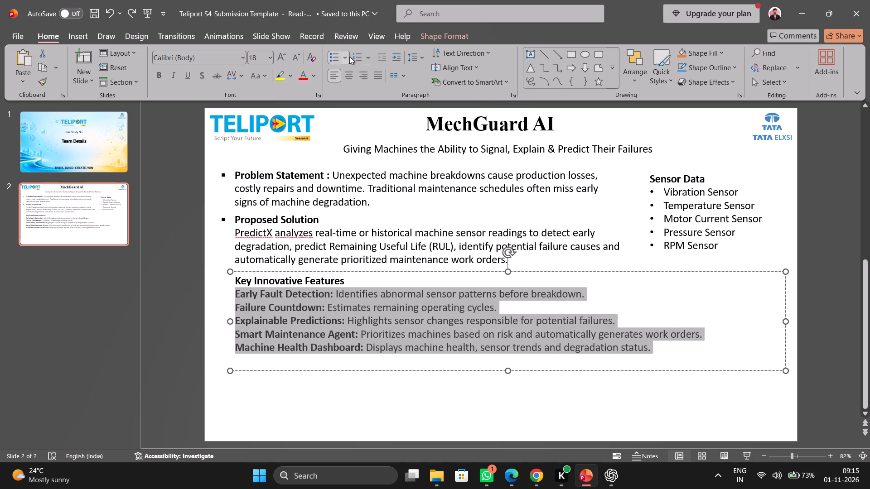
left_click(391, 101)
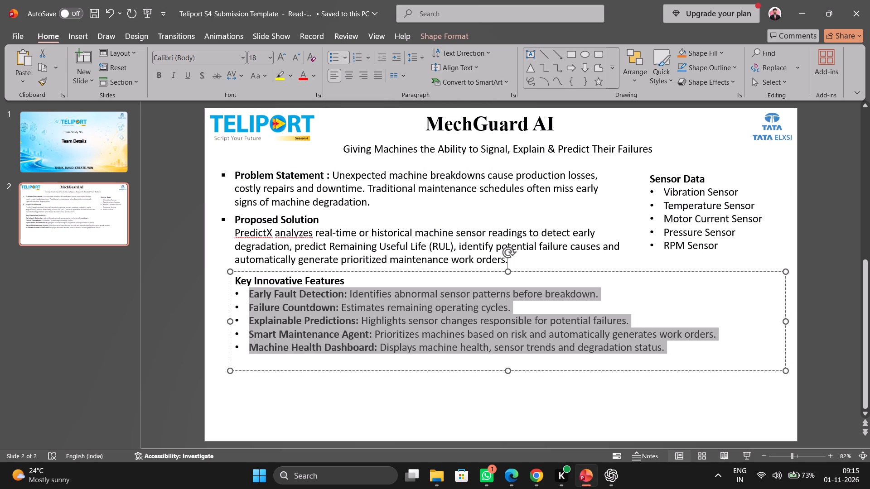
left_click_drag(359, 272, 357, 268)
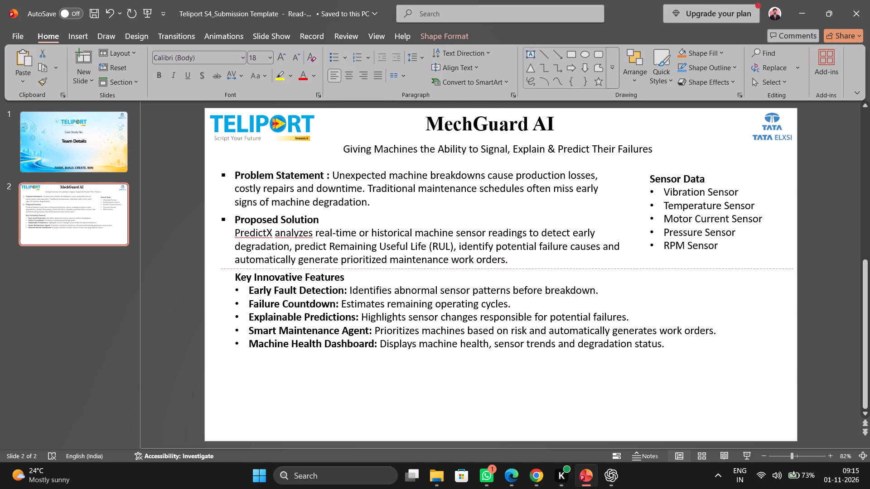
left_click_drag(357, 268, 355, 267)
left_click(355, 267)
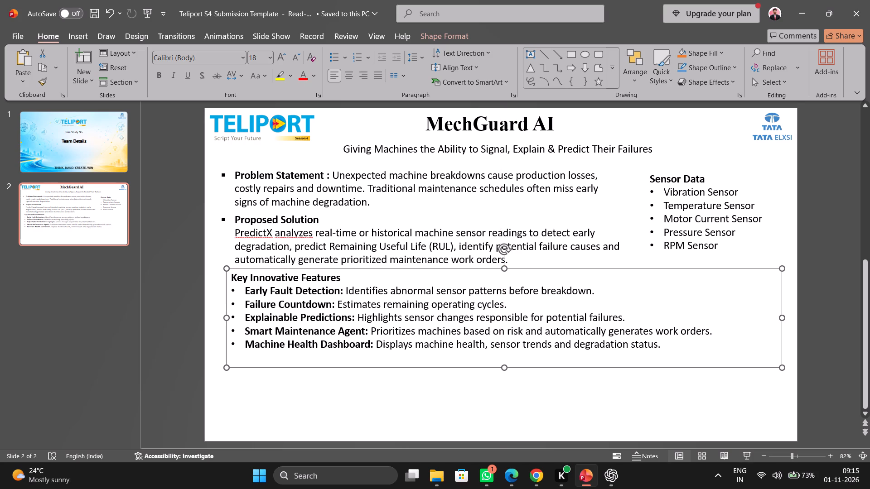
Remove the square bullets from the Proposed Solution and Problem Statement headings.
left_click(237, 218)
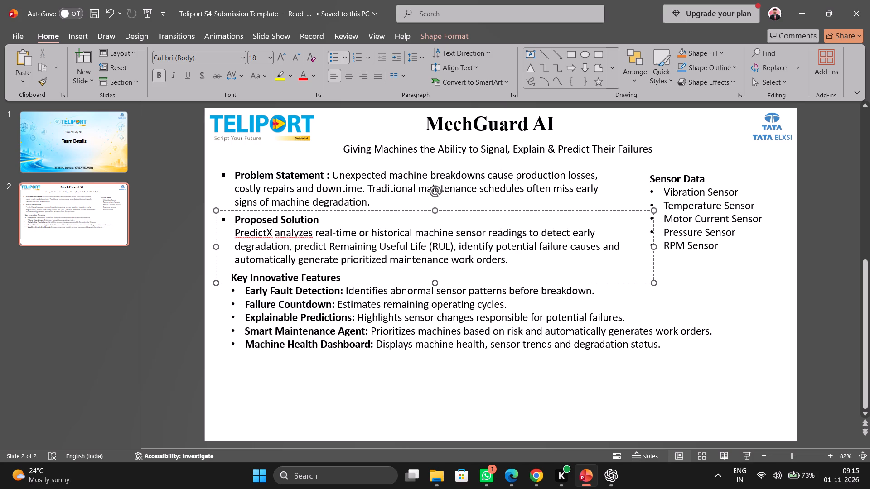
key("BackSpace")
left_click(235, 174)
key("BackSpace")
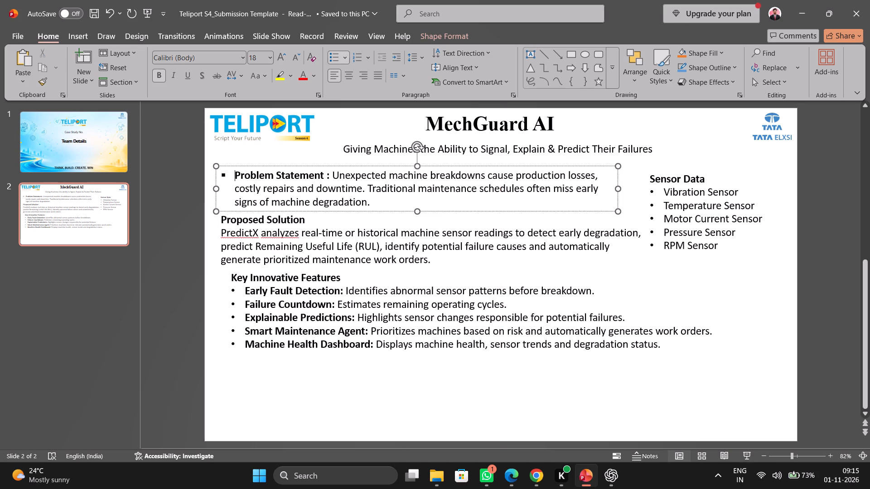
left_click(289, 297)
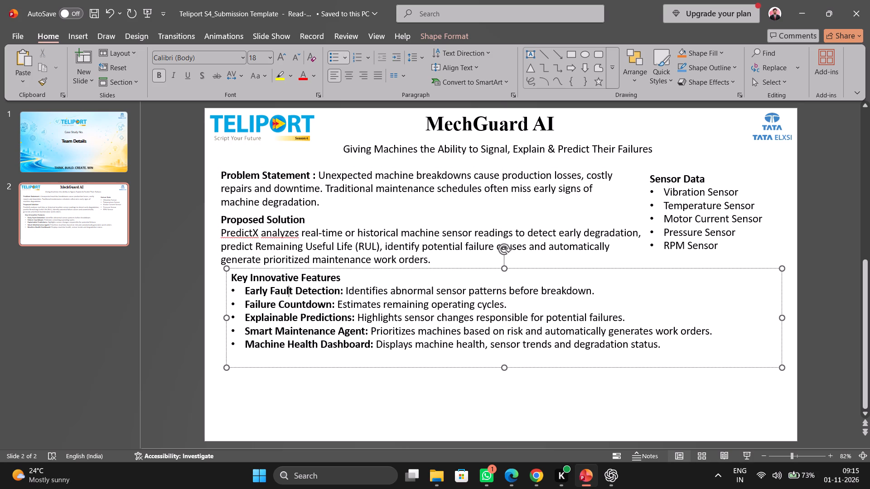
left_click_drag(270, 268, 262, 265)
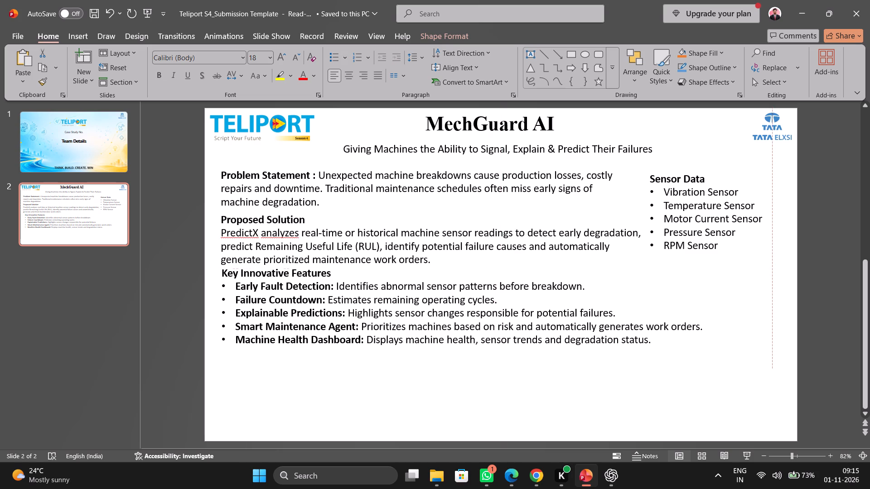
left_click_drag(262, 265, 262, 268)
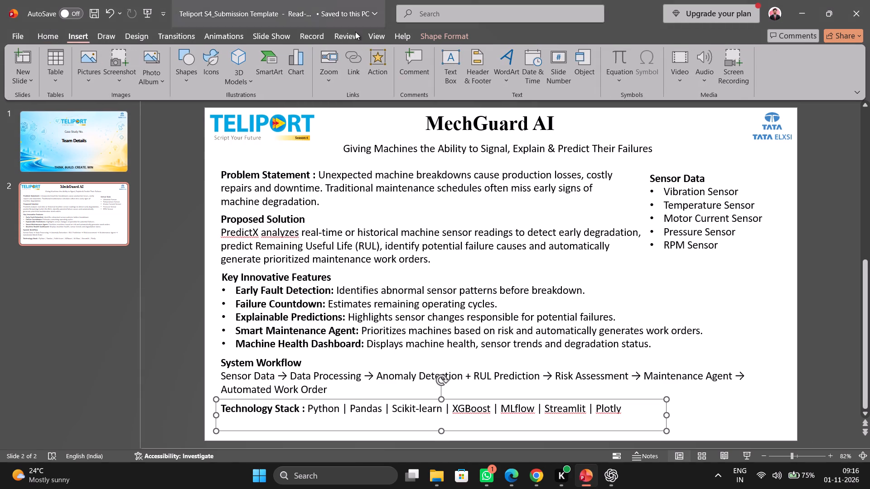
left_click(453, 64)
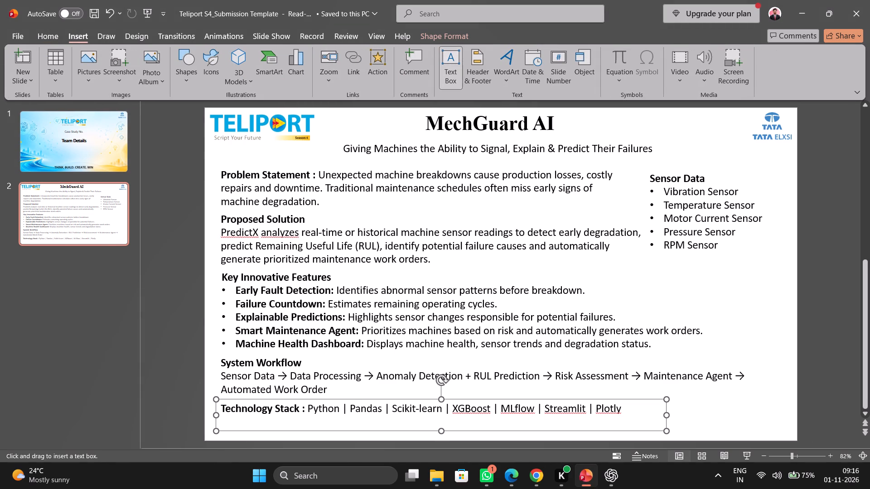
left_click_drag(443, 333, 646, 374)
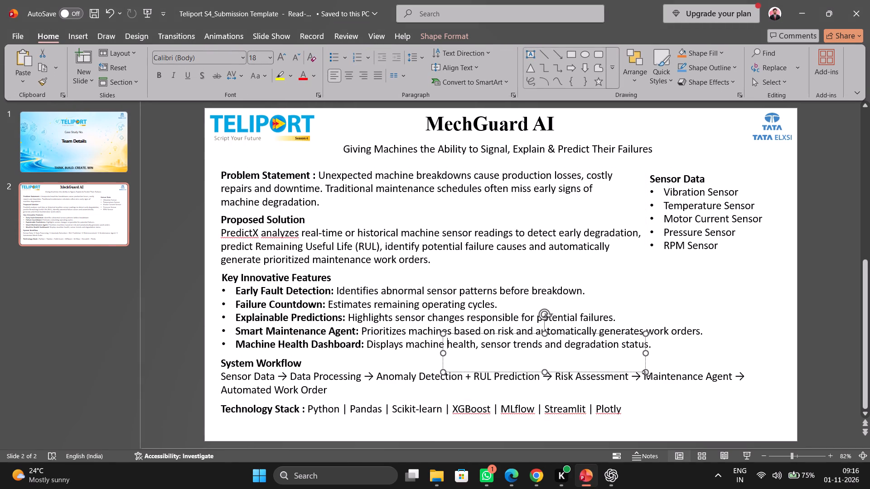
key("ctrl+v")
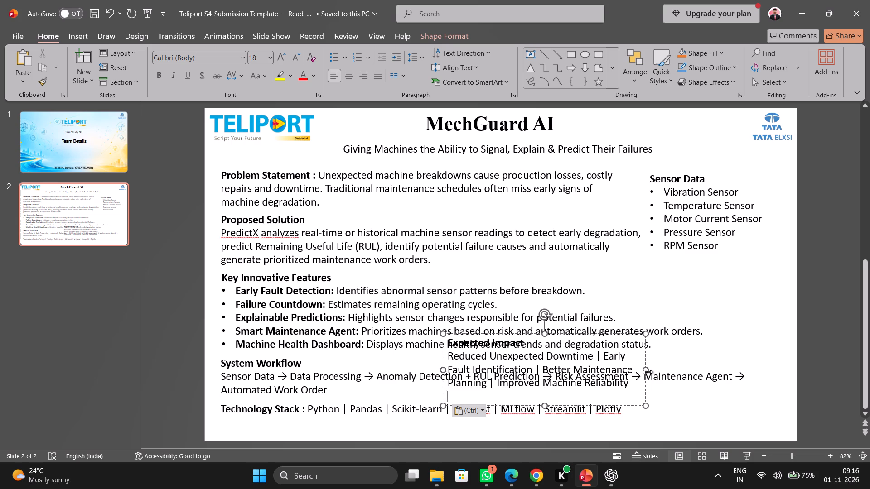
left_click_drag(648, 372, 798, 359)
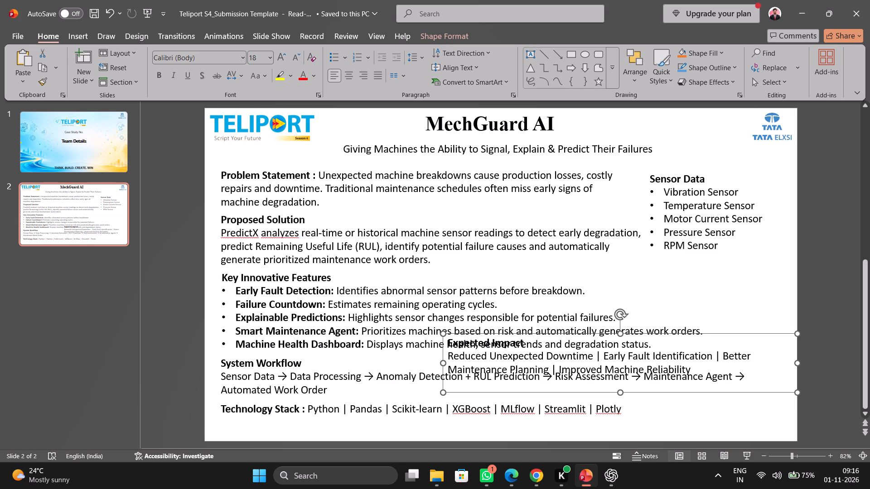
Move the Problem Statement text box slightly up, keeping its left alignment.
left_click(270, 182)
left_click(270, 168)
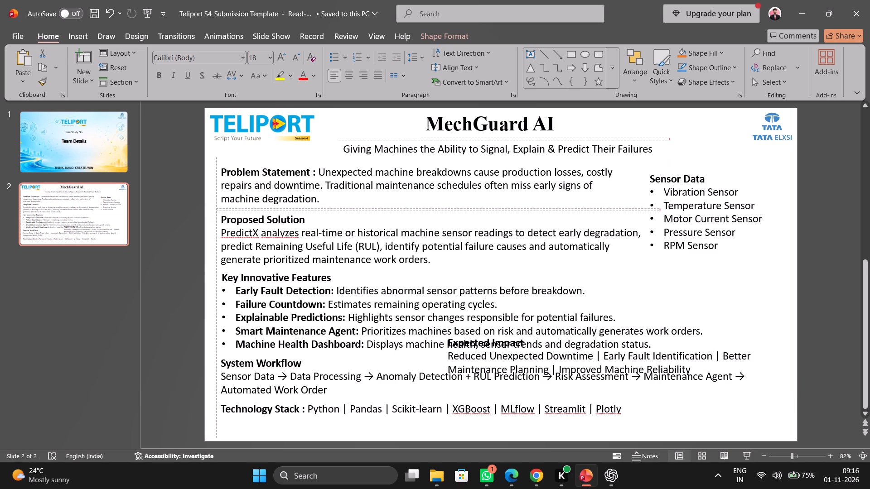
Move the Expected Impact text box to the slide's bottom below Technology Stack and widen it to nearly the slide's full width.
left_click(478, 373)
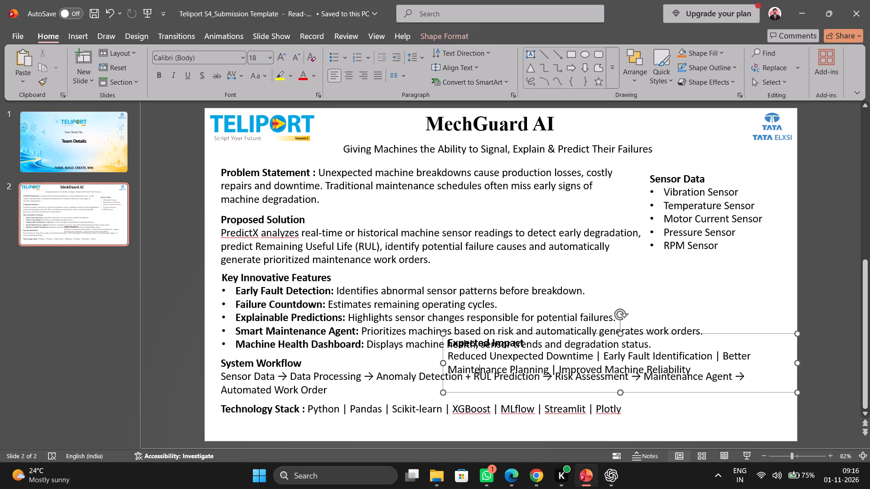
left_click_drag(541, 333, 339, 402)
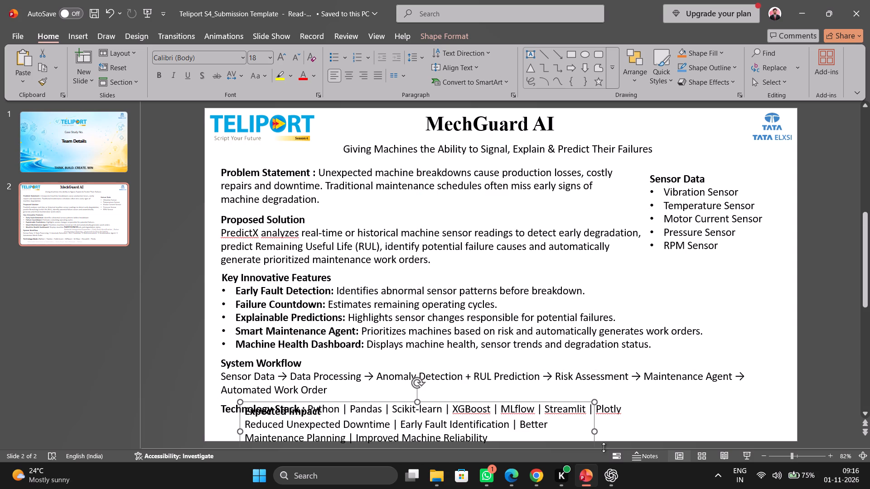
left_click_drag(594, 430, 789, 425)
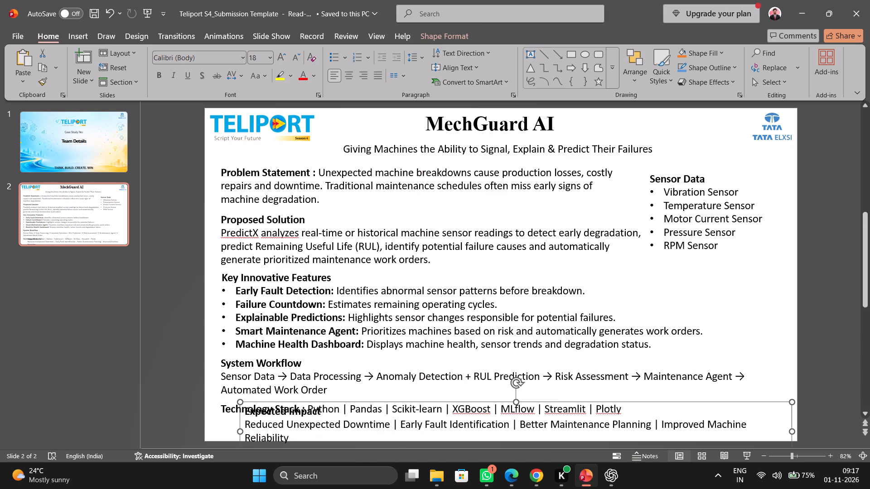
left_click_drag(241, 431, 208, 429)
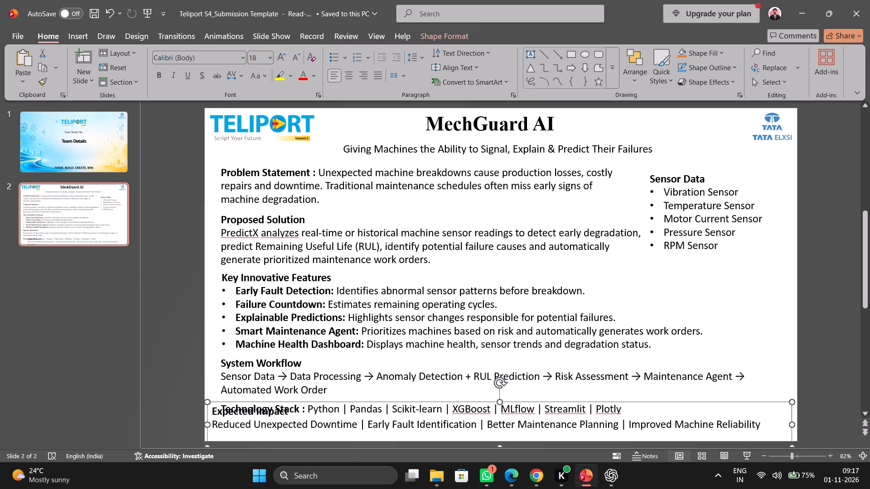
left_click_drag(371, 403, 373, 412)
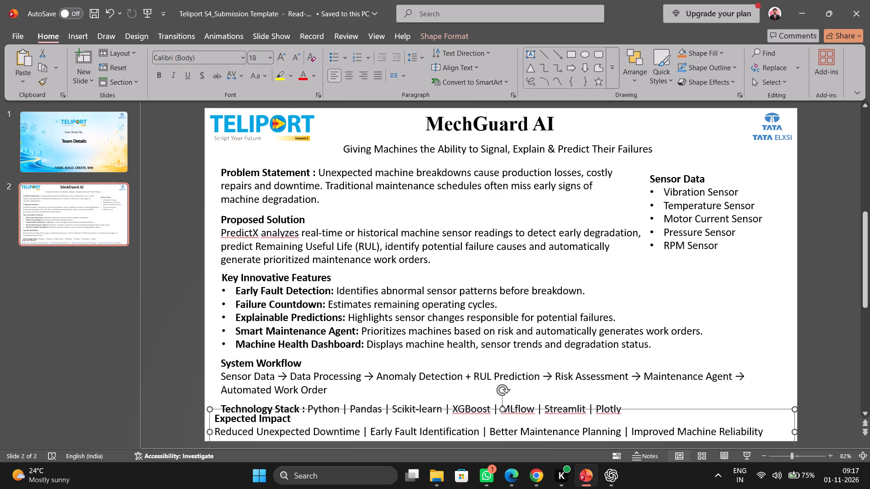
Join the impact text onto the Expected Impact heading line, separated by a spaced colon.
left_click(218, 431)
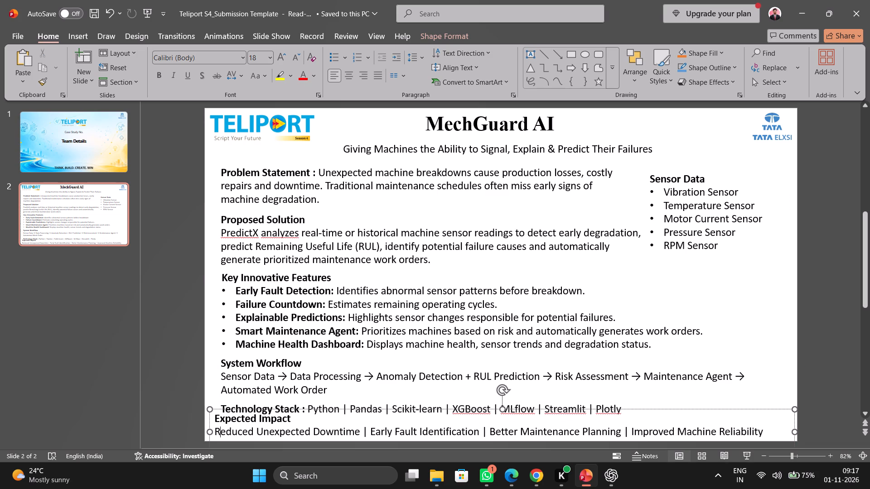
left_click(216, 431)
key("BackSpace")
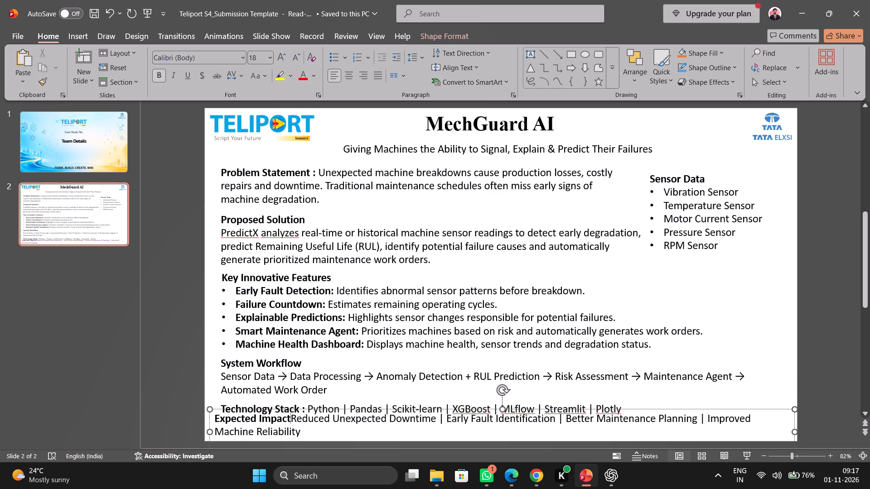
key("space")
type(":")
key("space")
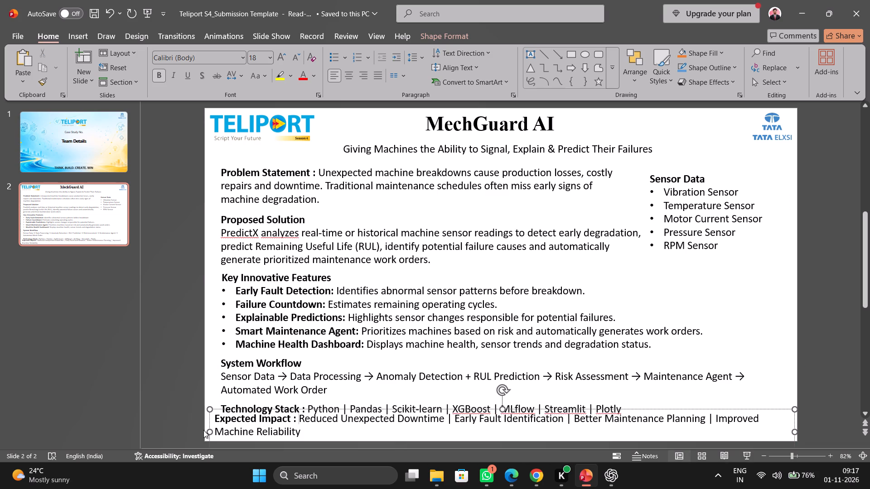
Reduce the Problem Statement text and the Proposed Solution text to font size 16.
left_click(273, 352)
left_click(302, 193)
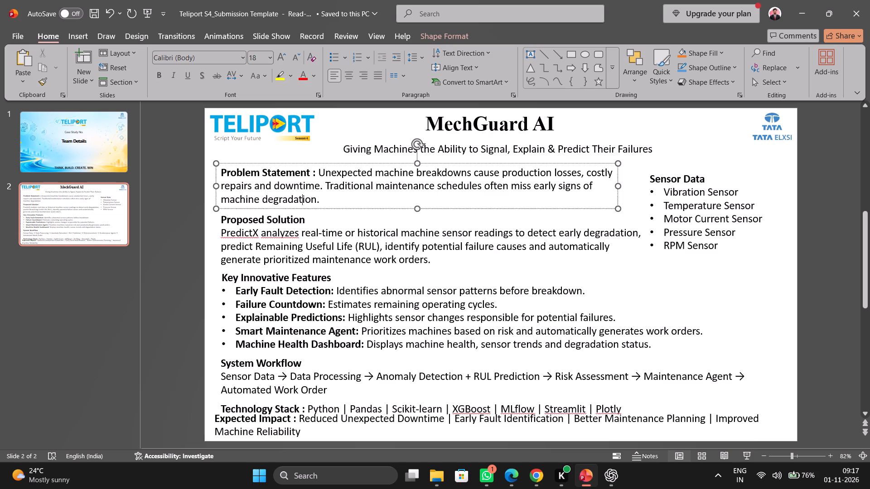
key("ctrl+a")
left_click(294, 60)
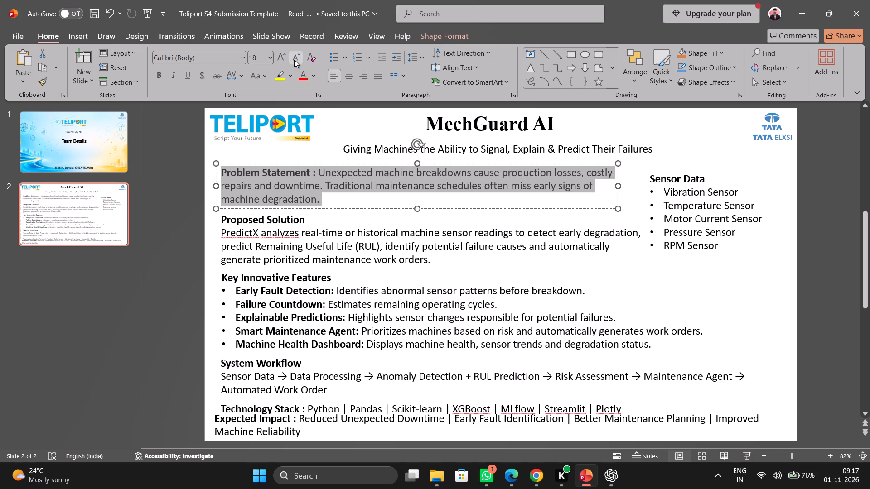
left_click(365, 245)
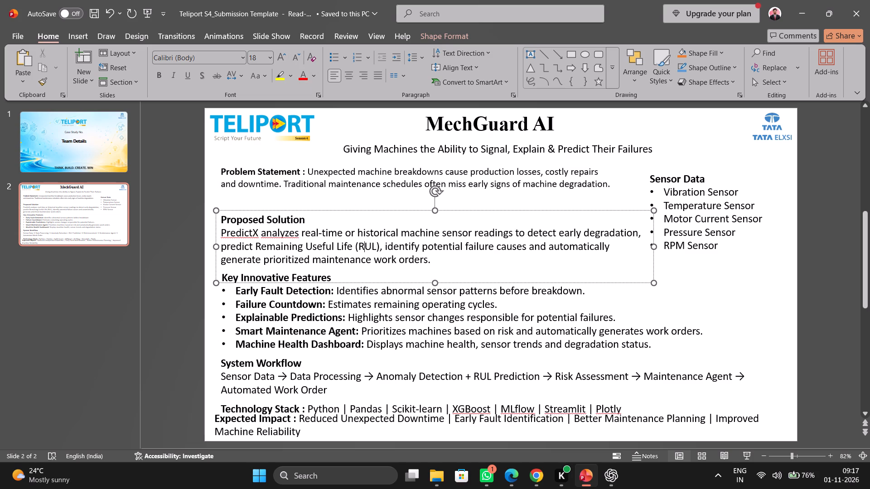
left_click(351, 235, "ctrl")
key("ctrl+a")
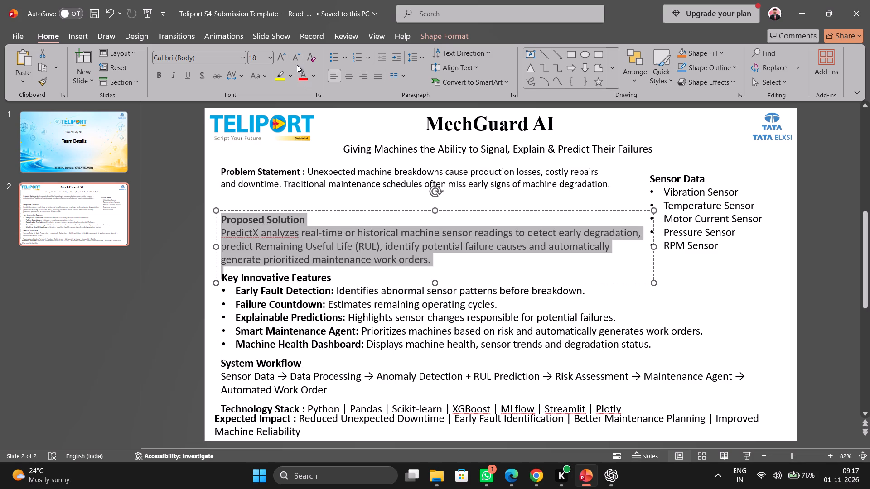
left_click(297, 60)
Reduce the Key Innovative Features text and the System Workflow text to font size 16.
left_click(315, 283)
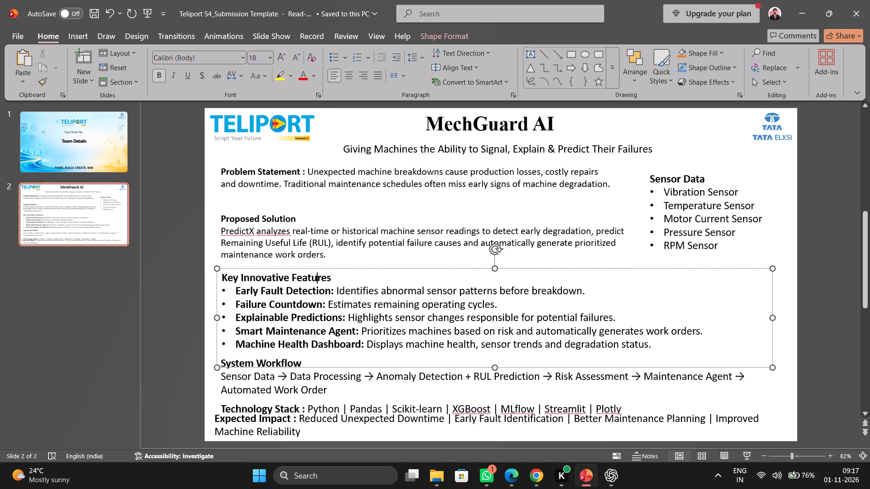
key("ctrl+a")
left_click(294, 53)
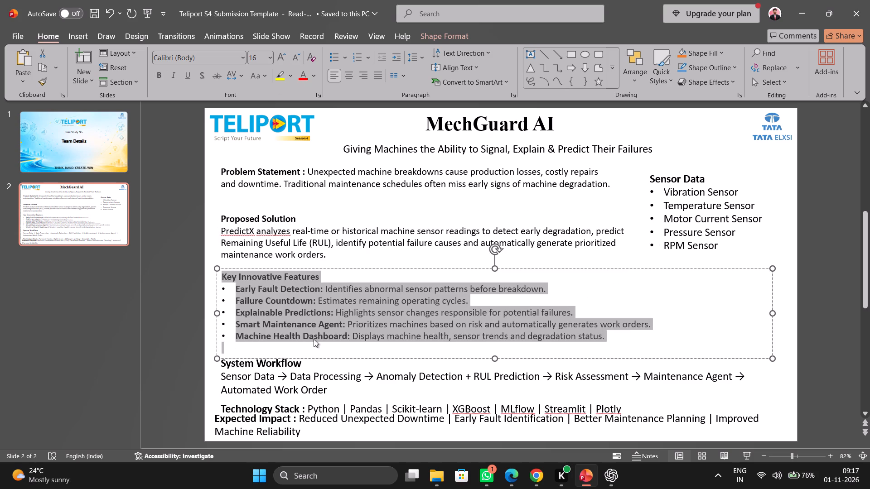
left_click(318, 389)
key("ctrl+a")
left_click(329, 373)
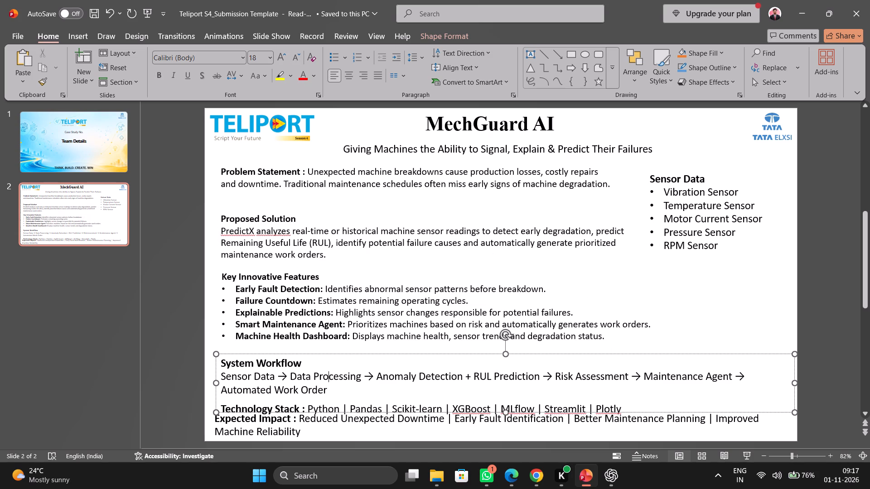
key("ctrl+a")
left_click(297, 62)
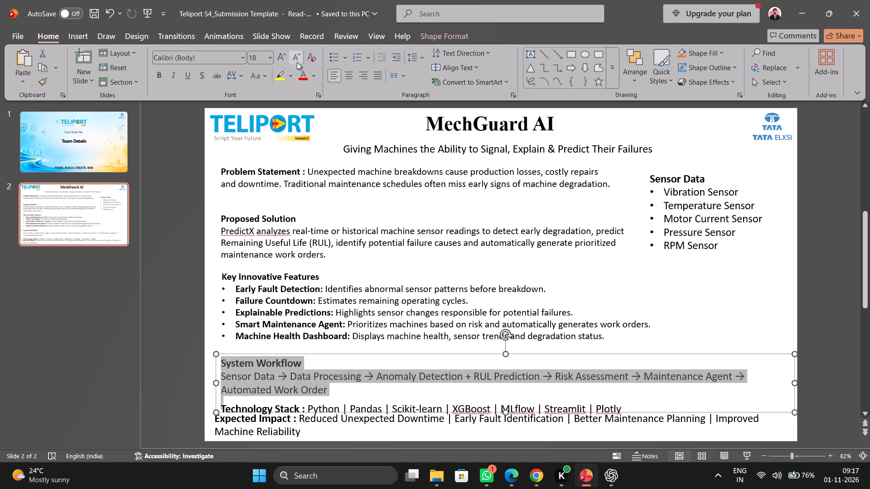
Reduce the Technology Stack, Expected Impact and Sensor Data text to font size 16.
left_click(318, 411)
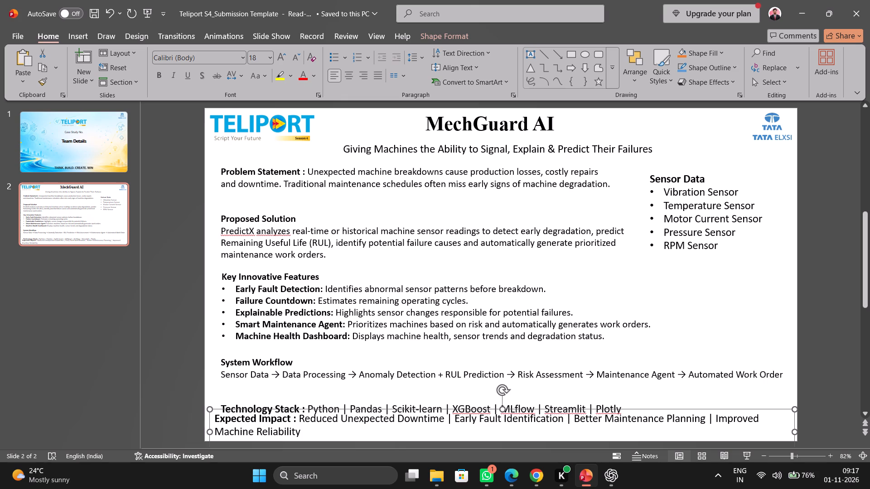
left_click(324, 405)
key("ctrl+a")
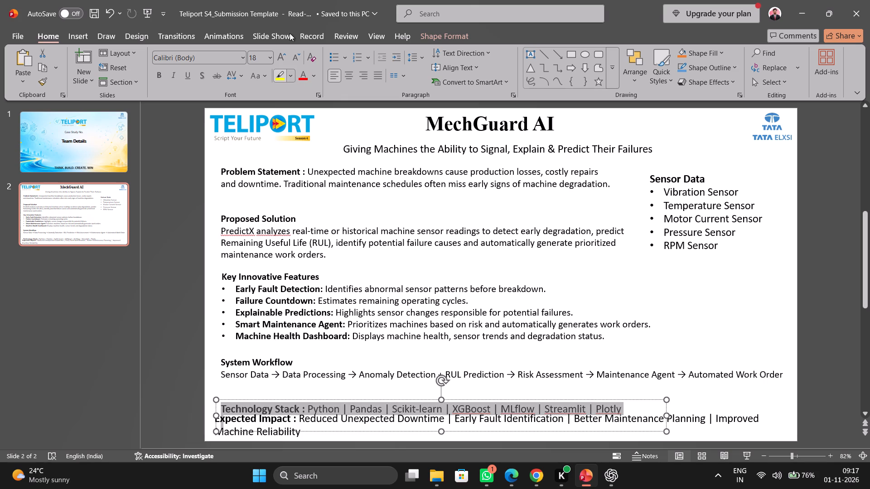
left_click(298, 62)
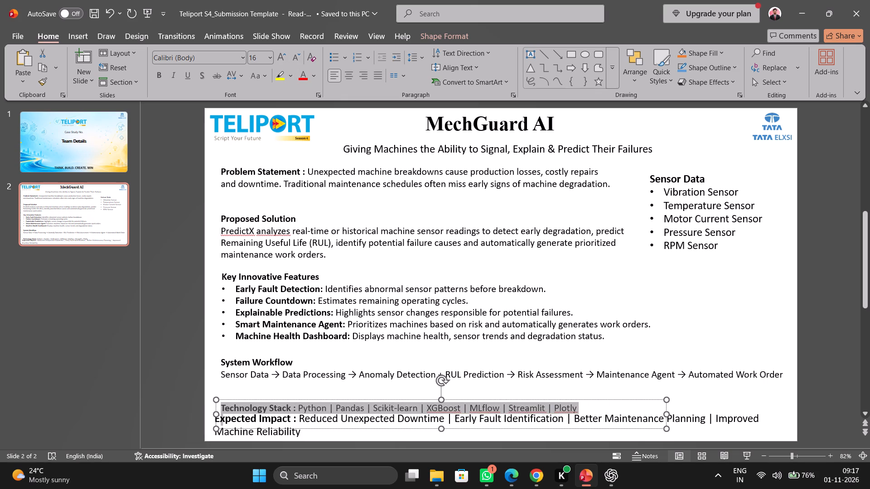
left_click(283, 431)
key("ctrl+a")
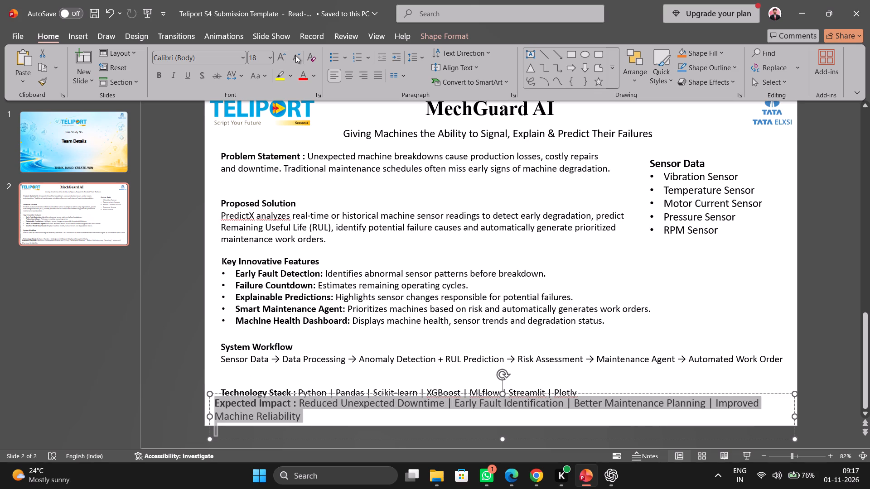
left_click(295, 55)
left_click(704, 211)
key("ctrl+a")
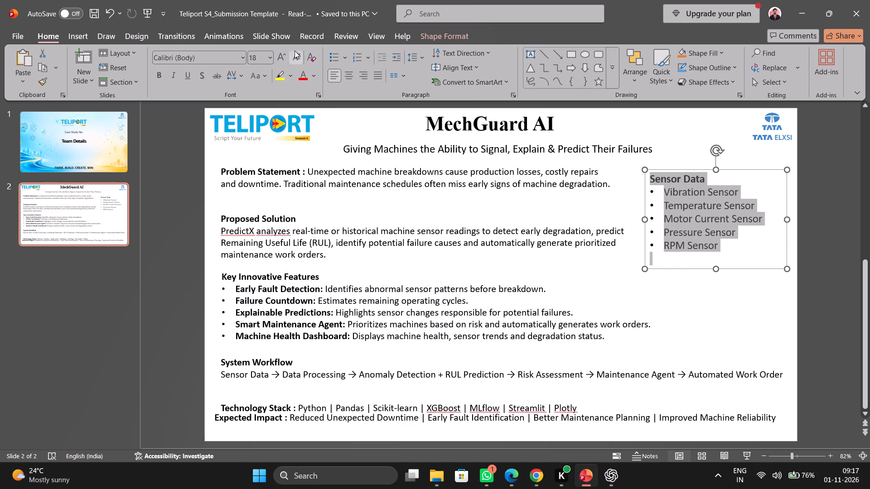
left_click(298, 52)
Move the Problem Statement text box slightly down, left-aligned with the Key Innovative Features box.
left_click(343, 166)
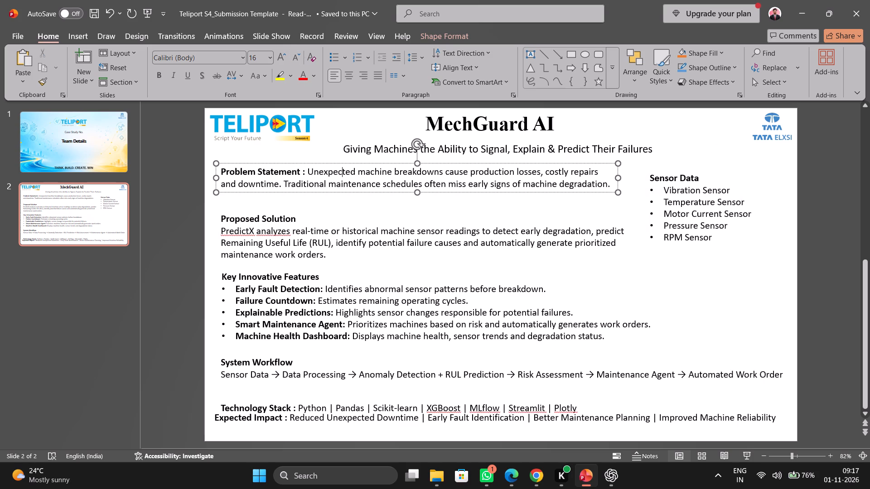
left_click(394, 163)
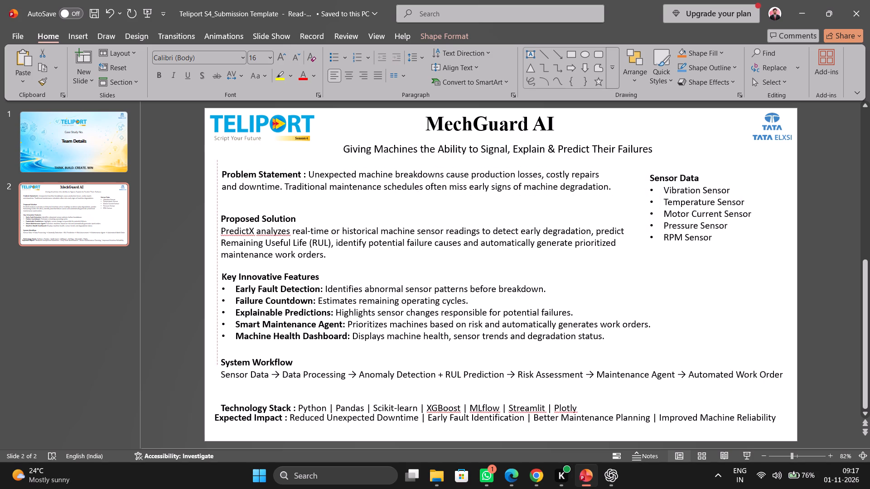
Replace the product name PredictX in the Proposed Solution text with MechGuard AI copied from the slide title.
left_click(264, 240)
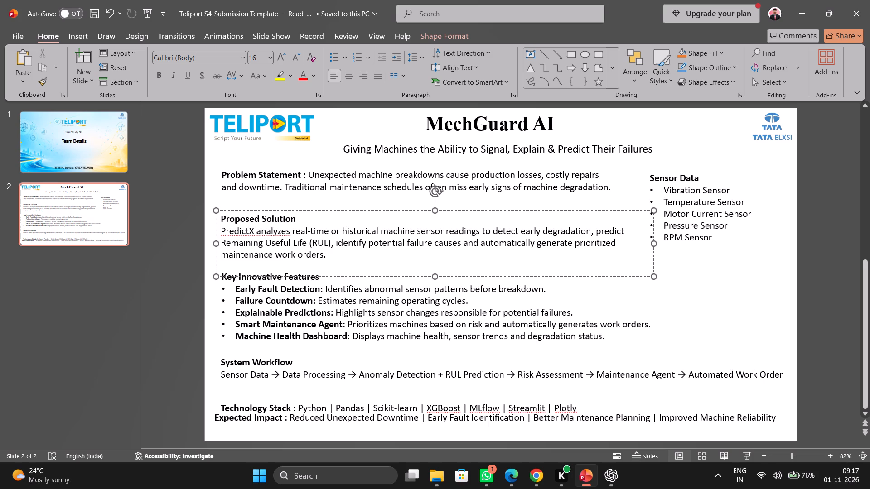
double_click(486, 129)
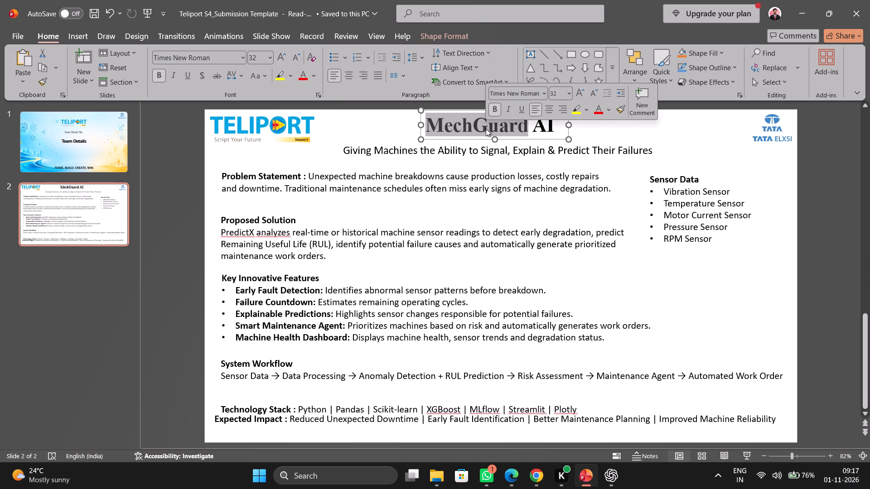
left_click(486, 129)
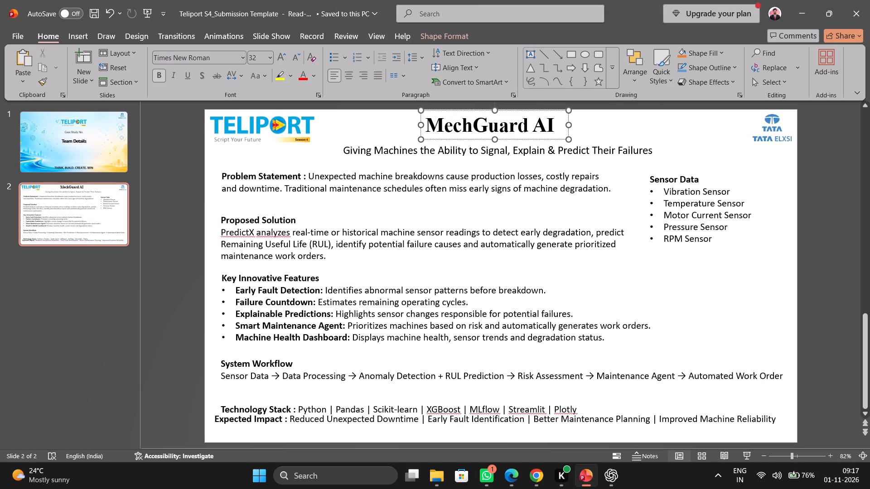
double_click(238, 231)
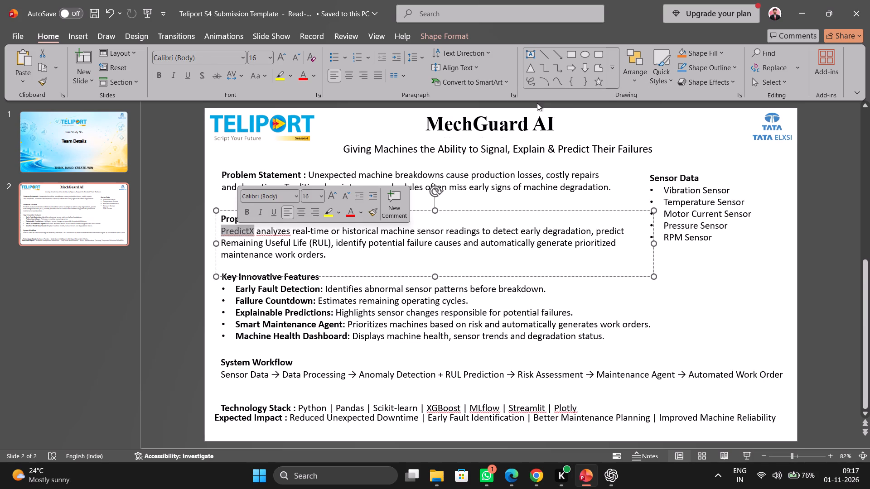
double_click(522, 125)
double_click(522, 125)
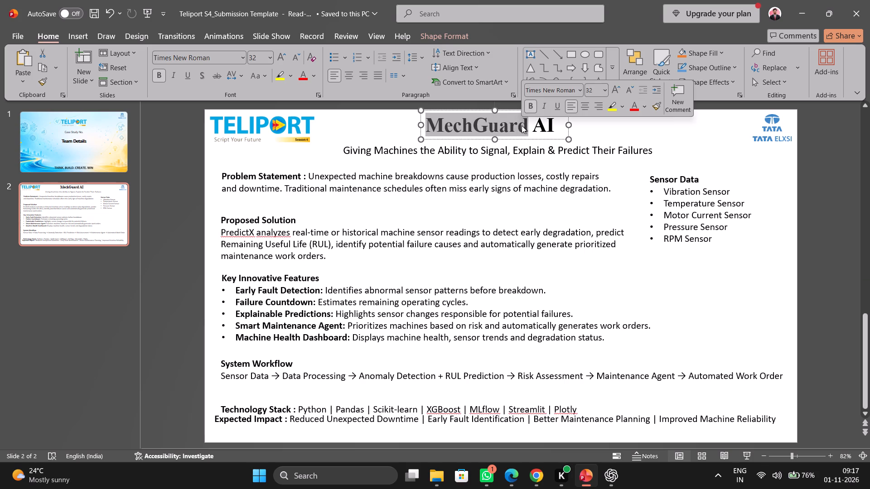
double_click(555, 125)
left_click_drag(551, 127, 430, 124)
key("ctrl+c")
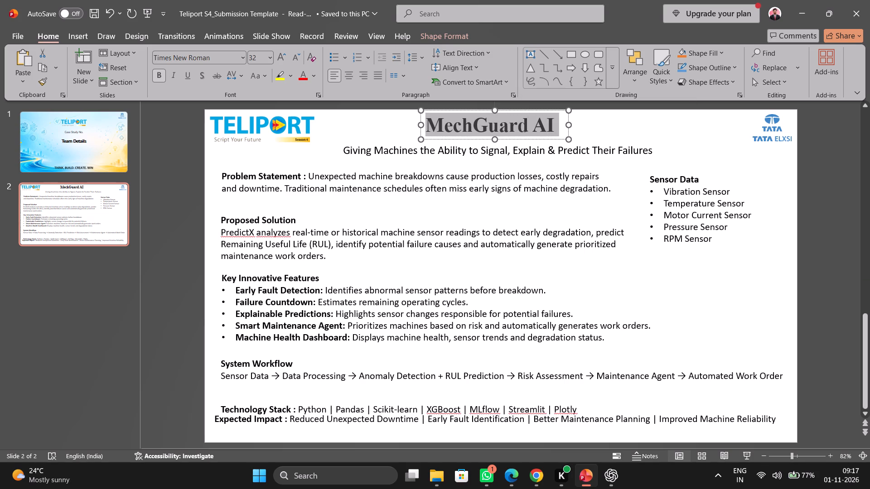
double_click(244, 229)
key("ctrl+v")
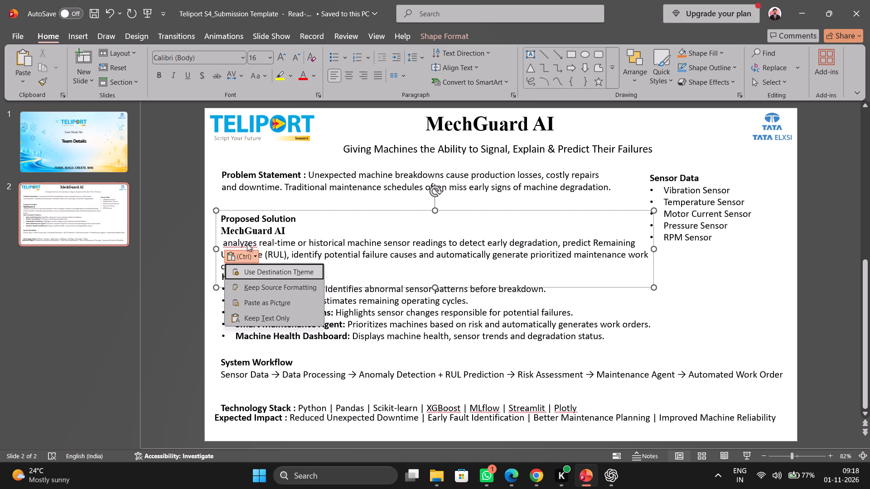
Apply the formatting of the body word "analyzes" to the pasted MechGuard AI in Proposed Solution using Format Painter.
double_click(247, 244)
double_click(247, 244)
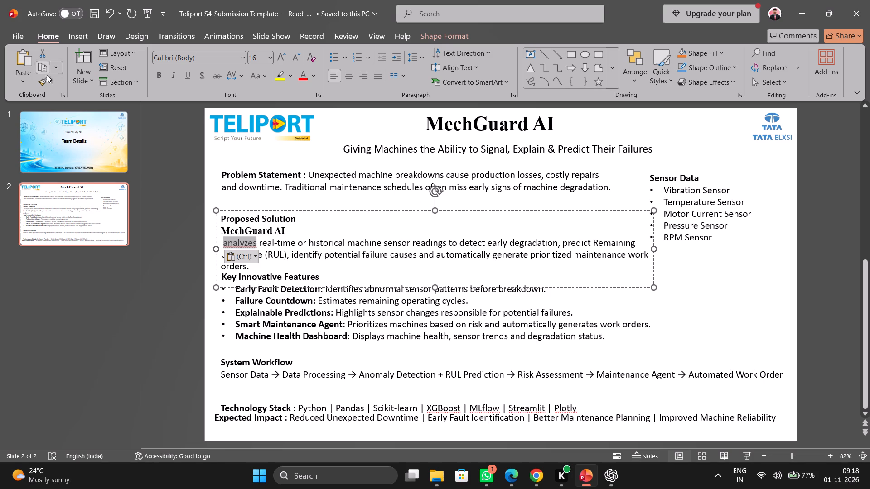
left_click(45, 86)
left_click_drag(285, 231, 223, 230)
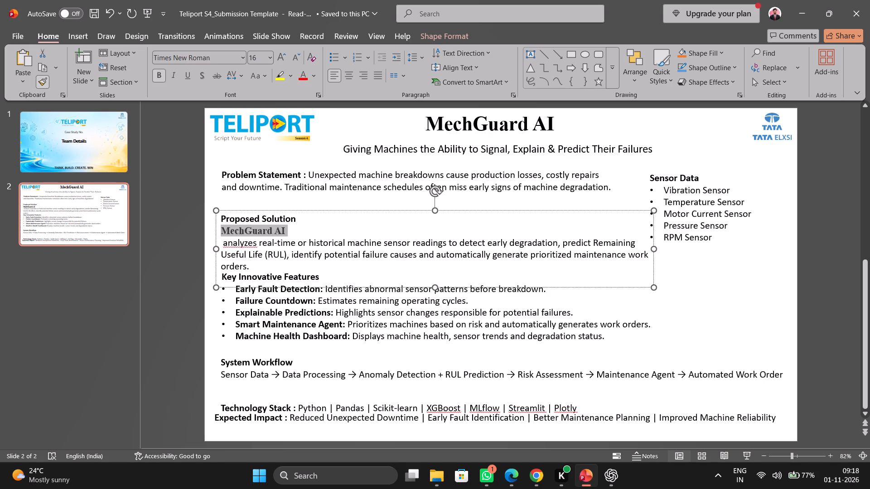
left_click_drag(223, 230, 219, 230)
Join the sentence starting with "analyzes" onto the MechGuard AI line, separated by a single space.
left_click(226, 244)
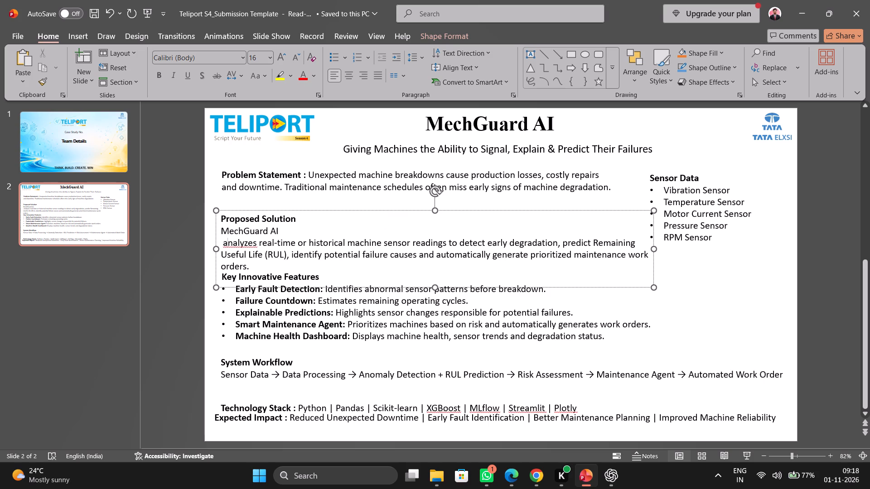
key("Left")
key("BackSpace")
key("BackSpace")
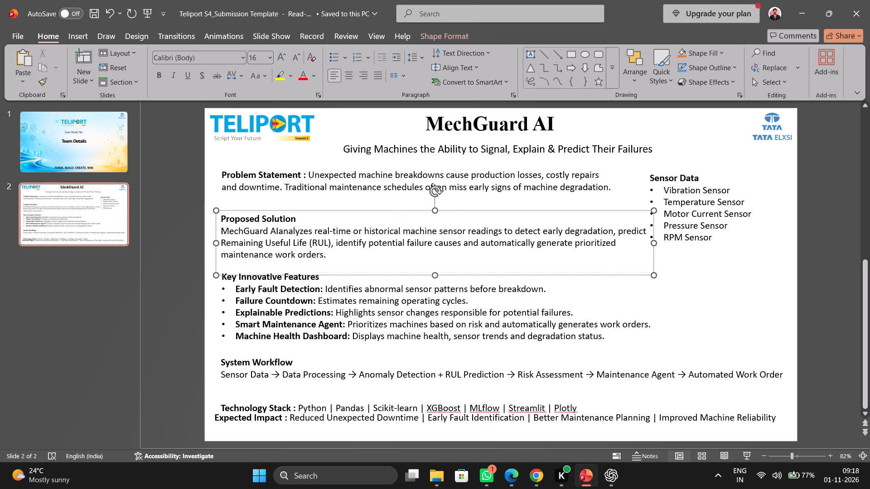
key("space")
Narrow the Proposed Solution text box to clear the Sensor Data list and move it slightly up toward Problem Statement.
left_click(343, 244)
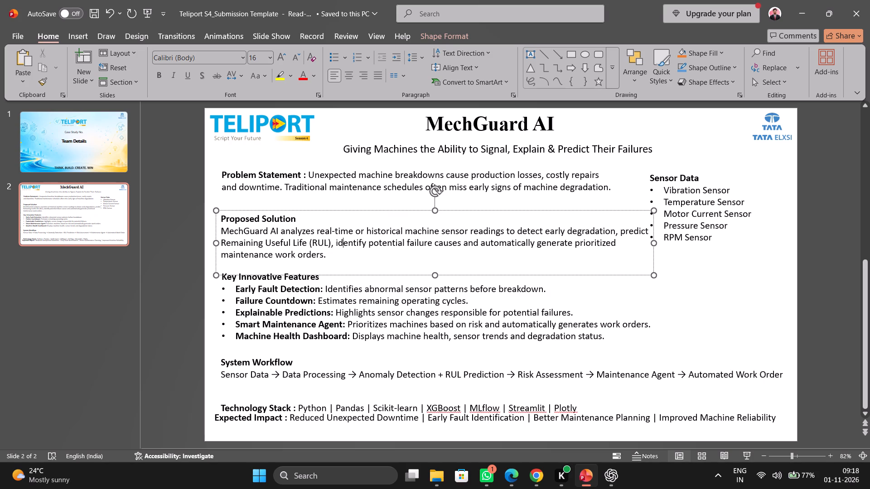
left_click_drag(652, 244, 636, 241)
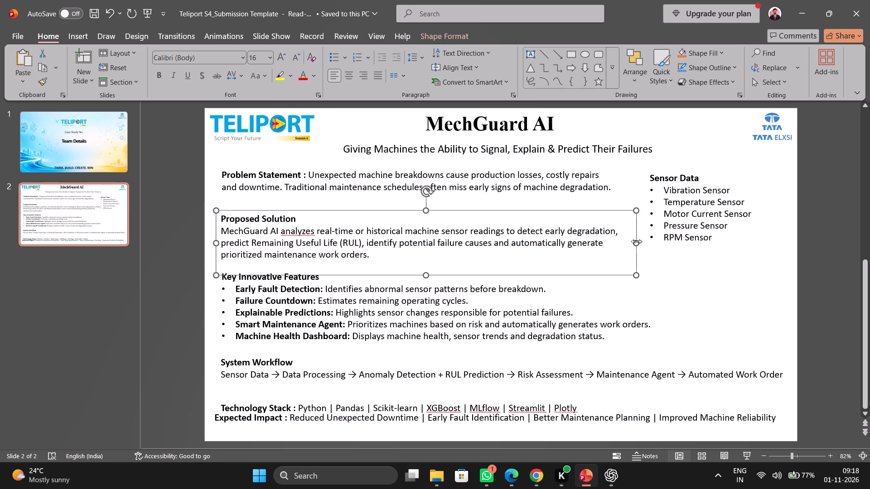
left_click_drag(498, 211, 500, 203)
Deal with the proofing mark on the word "analyzes" in Proposed Solution, keeping the word.
left_click(291, 217)
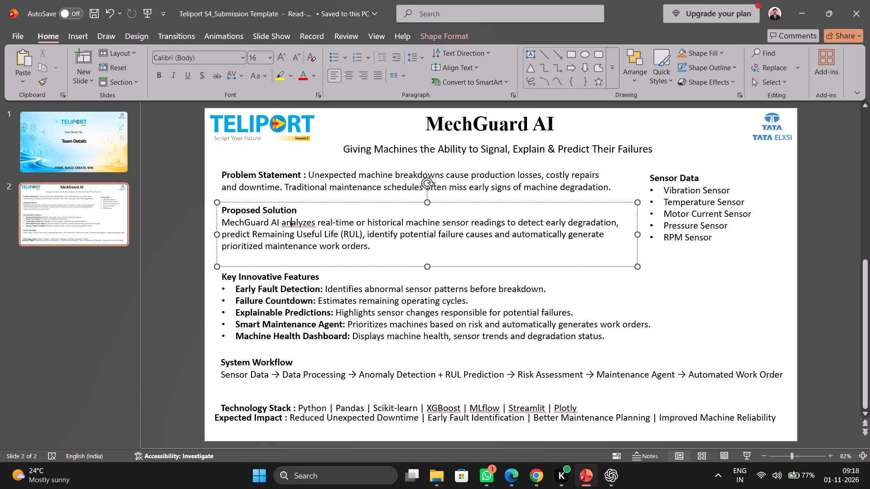
right_click(291, 217)
left_click(320, 243)
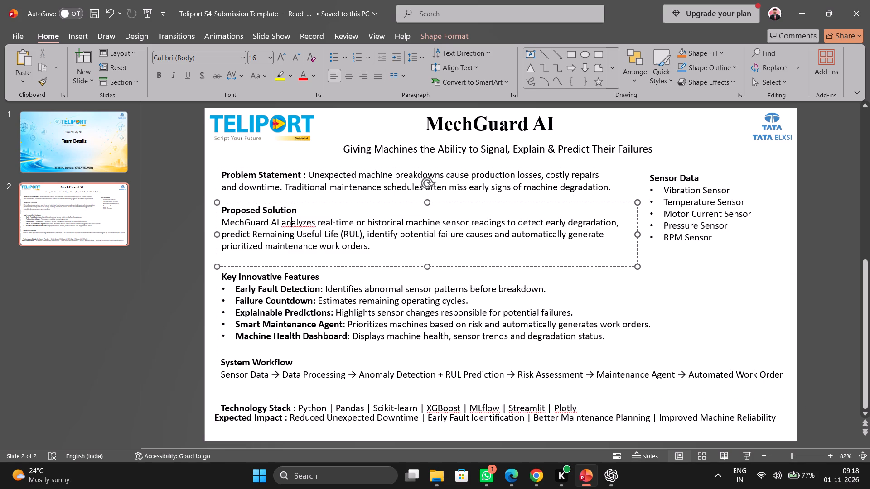
Move the Key Innovative Features box up closer to Proposed Solution and narrow it to about the Problem Statement box's width.
left_click(338, 279)
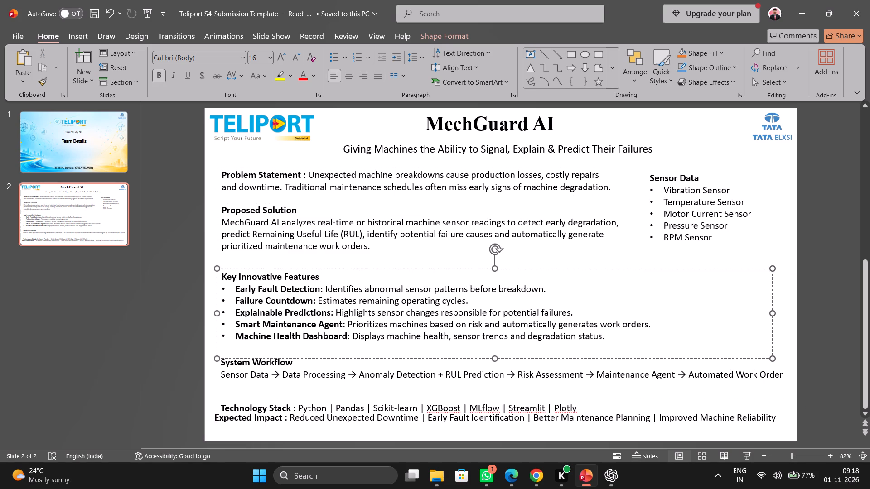
left_click_drag(280, 270, 280, 262)
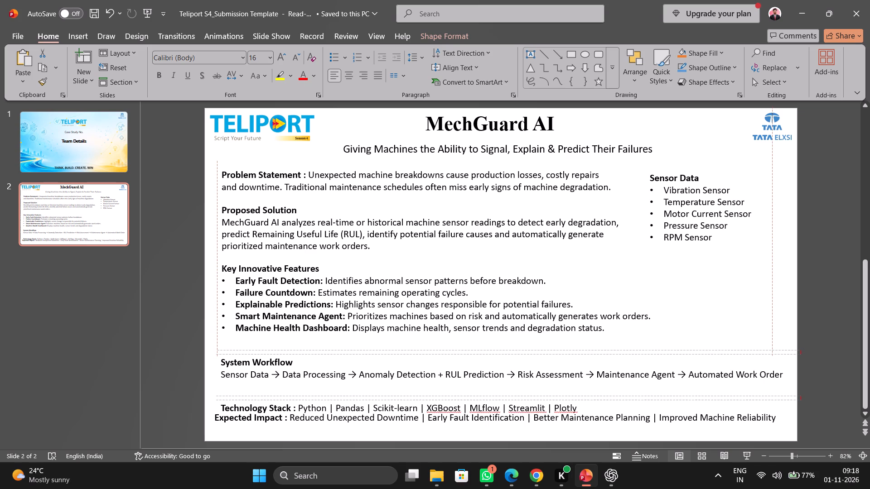
left_click_drag(280, 262, 280, 261)
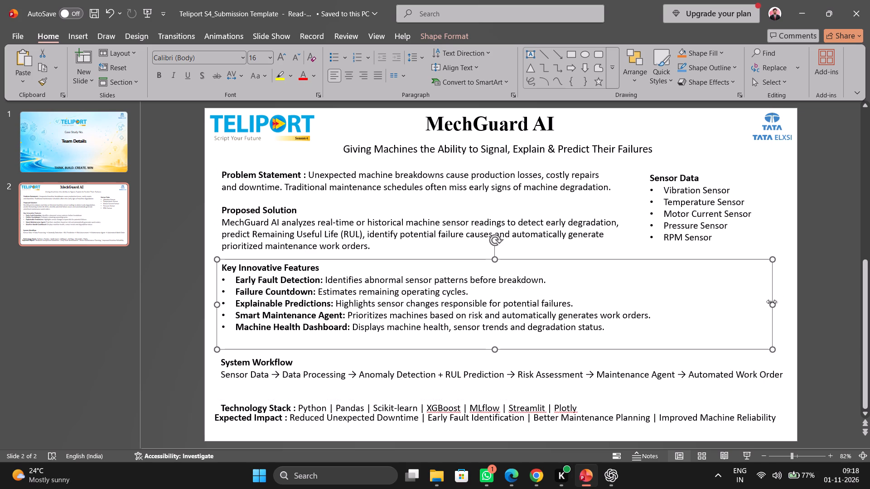
left_click_drag(772, 306, 652, 299)
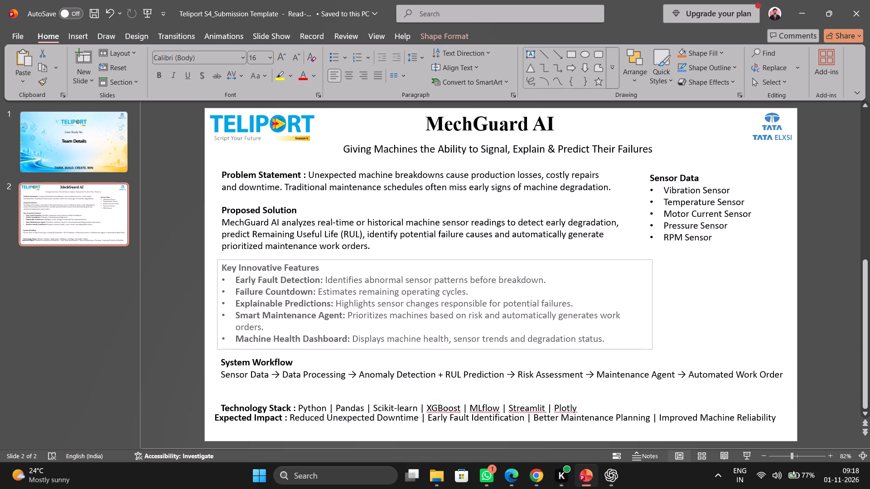
left_click_drag(652, 299, 621, 297)
left_click_drag(444, 259, 443, 256)
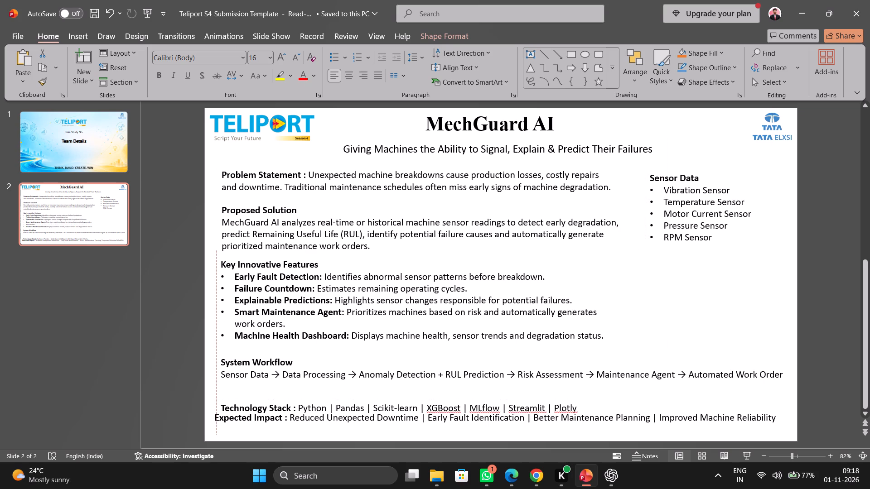
Nudge the Key Innovative Features box slightly up toward Proposed Solution.
left_click_drag(443, 256, 443, 254)
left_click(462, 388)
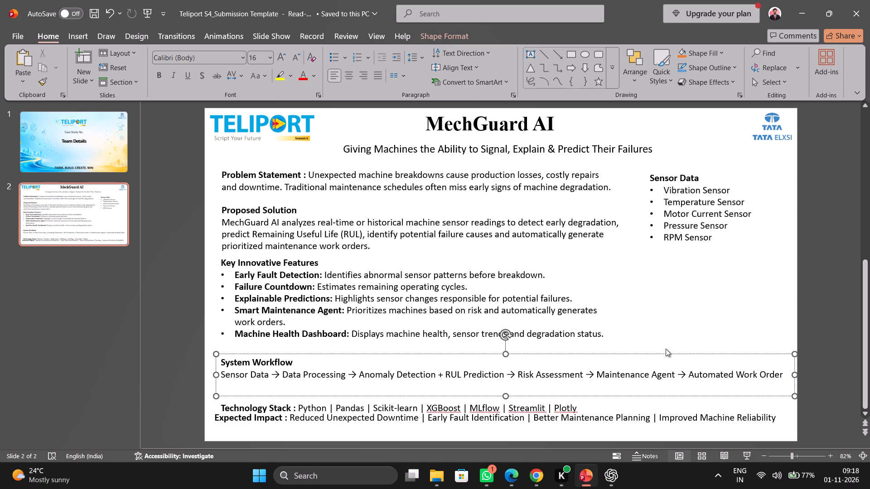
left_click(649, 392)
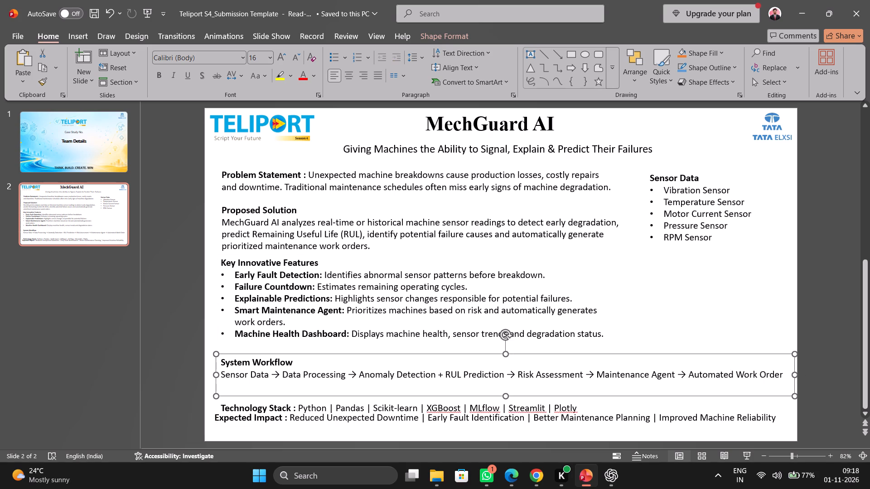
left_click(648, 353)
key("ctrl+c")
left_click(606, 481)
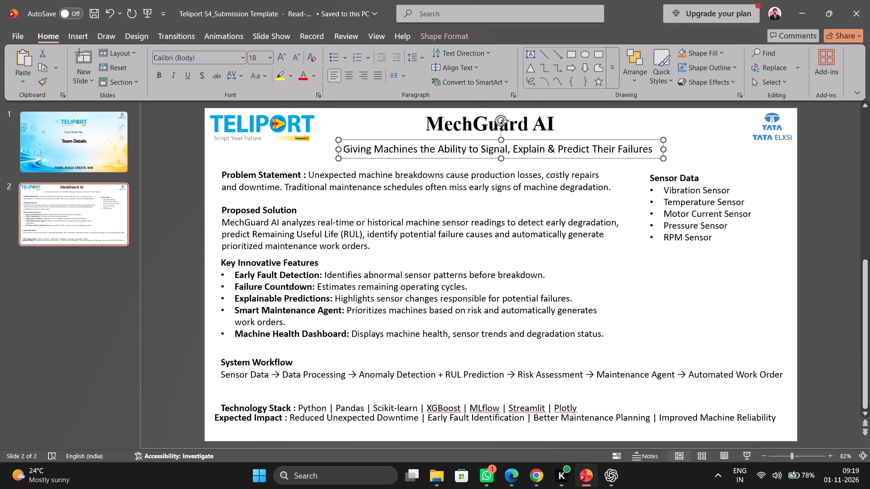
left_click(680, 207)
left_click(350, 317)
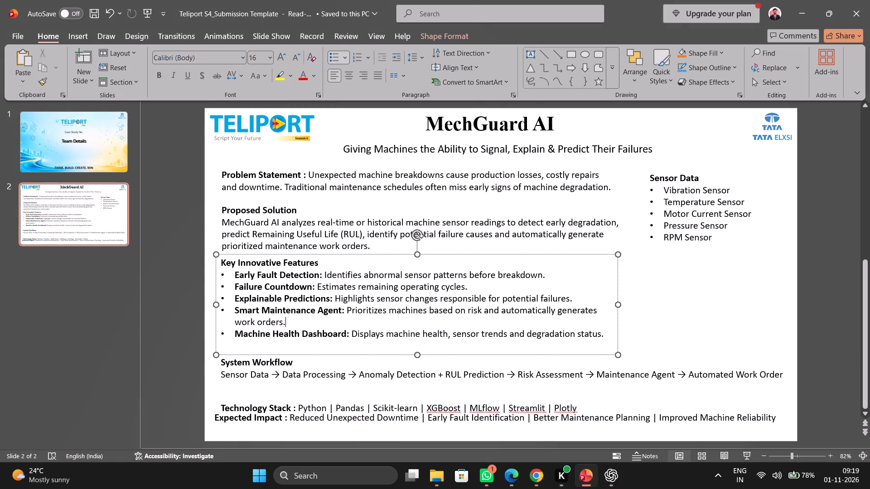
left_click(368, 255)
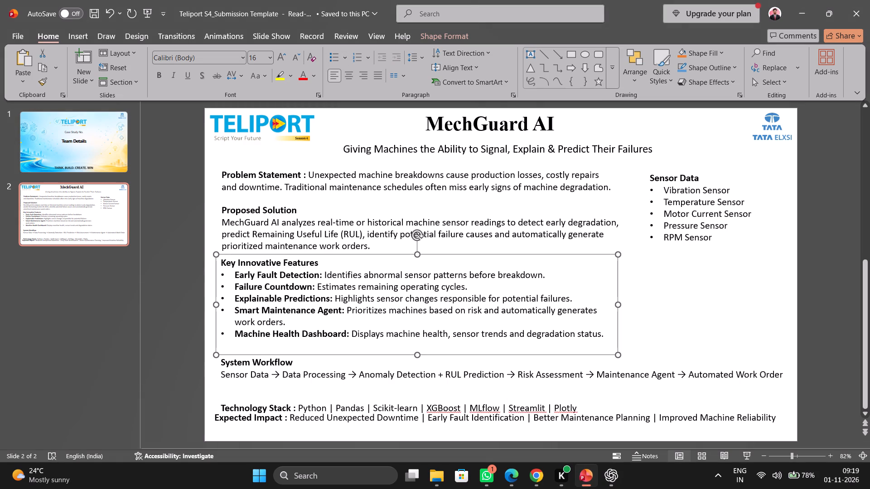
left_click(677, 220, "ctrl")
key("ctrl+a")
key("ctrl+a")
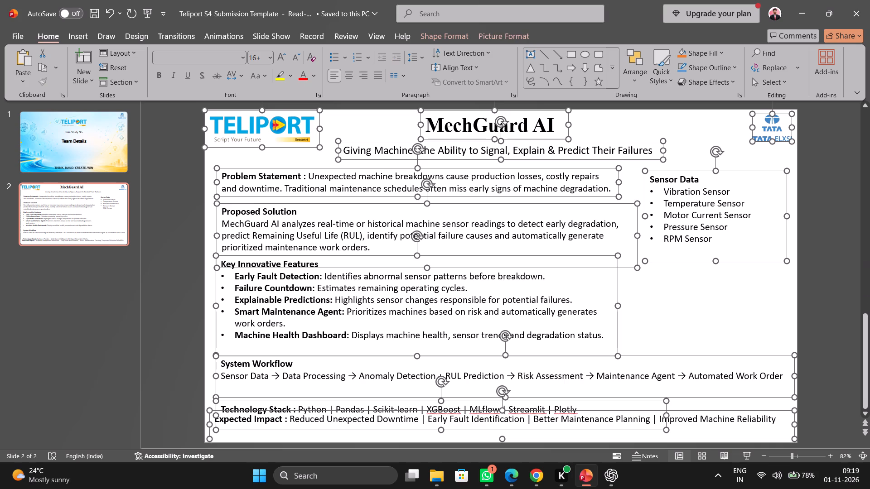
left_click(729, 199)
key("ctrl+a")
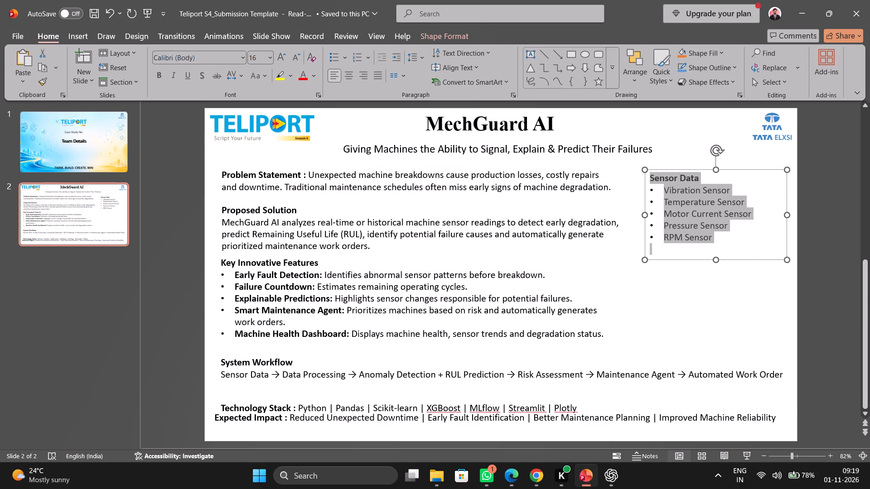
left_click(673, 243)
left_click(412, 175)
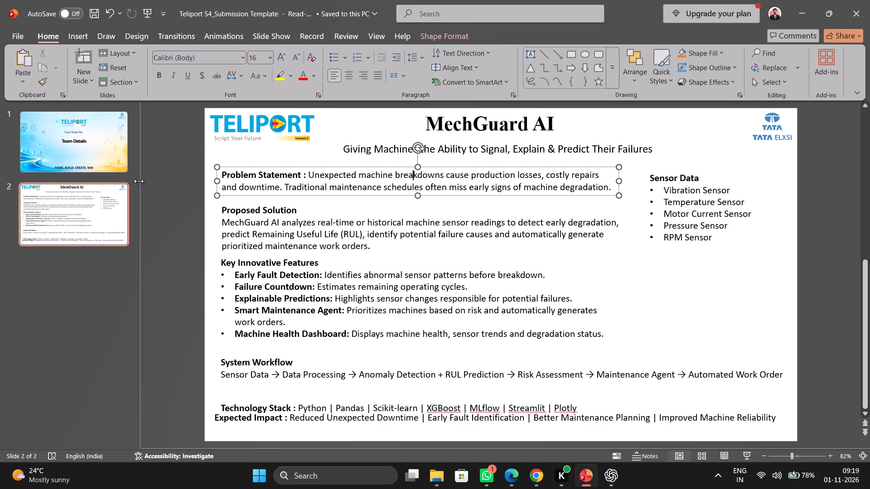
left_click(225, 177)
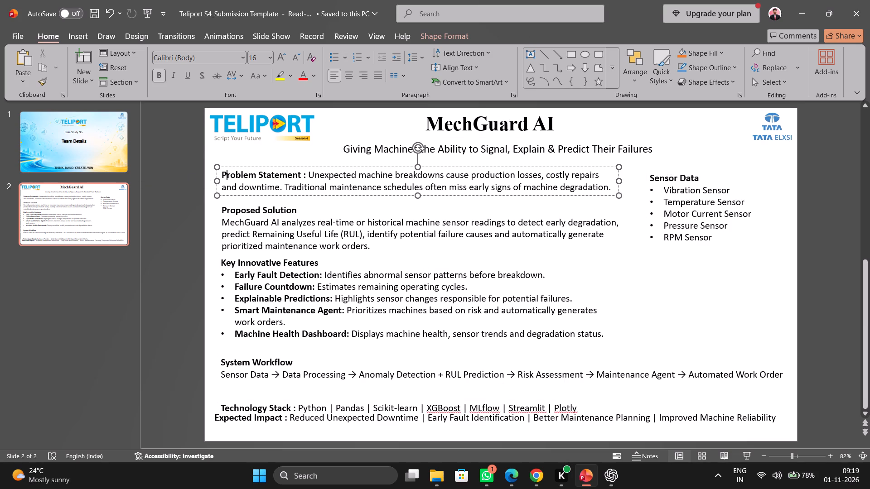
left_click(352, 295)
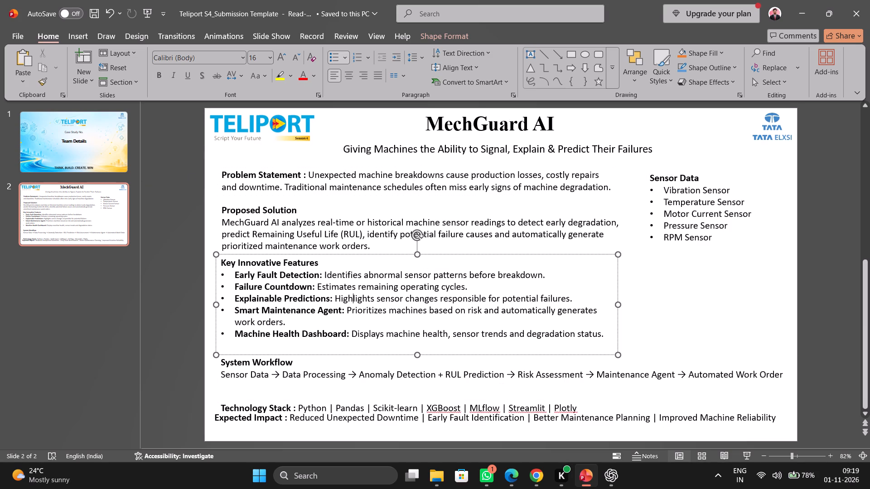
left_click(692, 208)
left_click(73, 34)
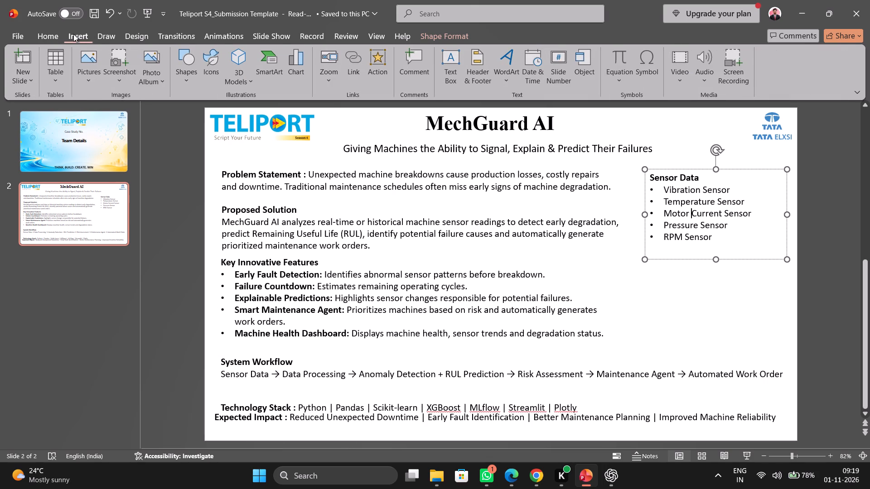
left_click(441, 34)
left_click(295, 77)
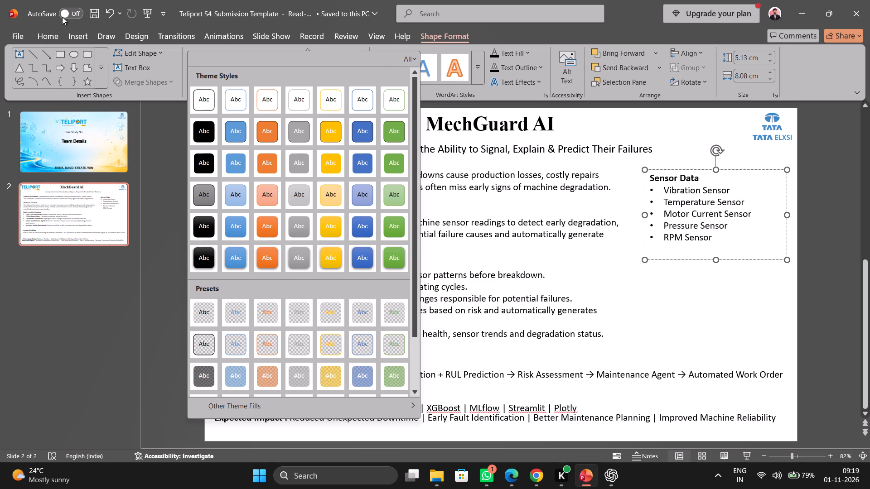
Draw a rounded rectangle about 7.65 cm wide and 3.11 cm high below the Sensor Data list.
left_click(73, 34)
left_click(188, 79)
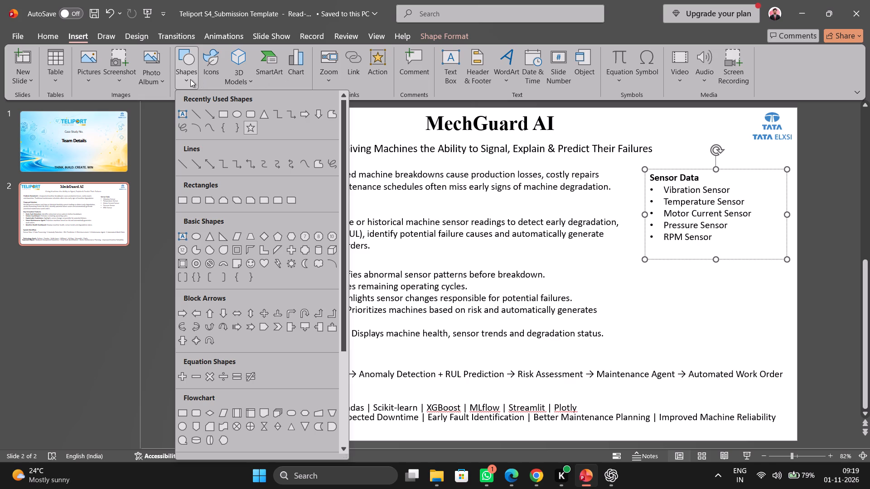
left_click(251, 113)
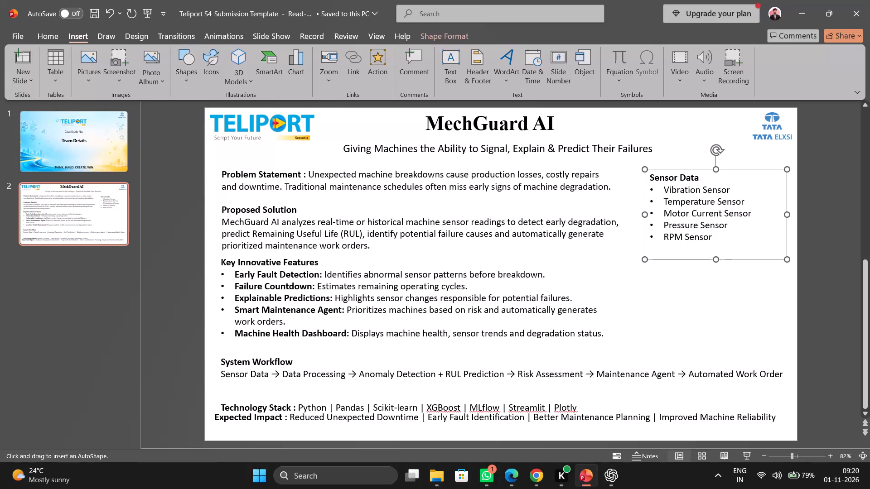
left_click_drag(630, 281, 764, 336)
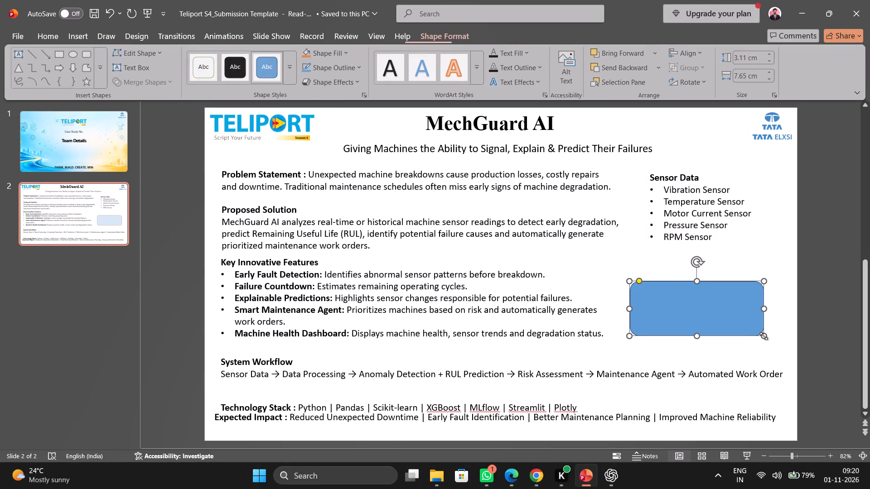
Shift the Sensor Data list down, move the rounded rectangle into its place beside Problem Statement, and stretch it to about 5.13 cm high.
left_click_drag(727, 308, 666, 182)
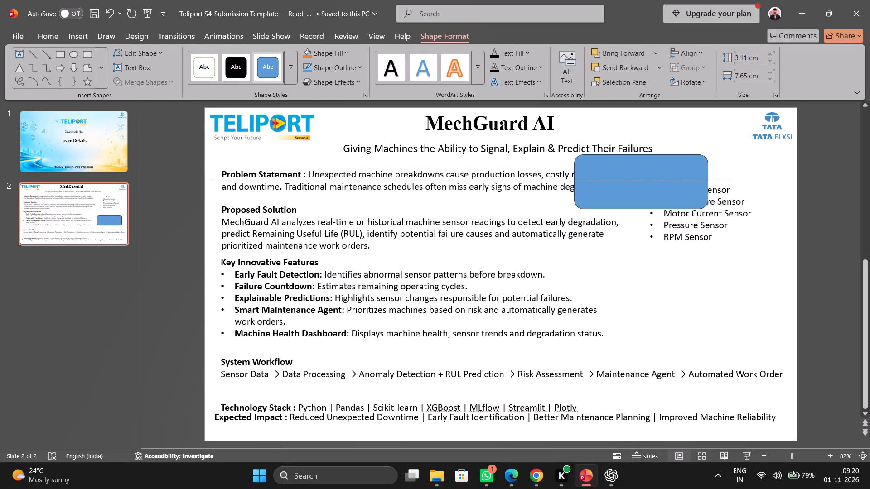
left_click_drag(666, 182, 646, 186)
left_click_drag(720, 201, 704, 171)
left_click_drag(704, 171, 629, 278)
left_click(670, 184)
left_click_drag(670, 184, 782, 189)
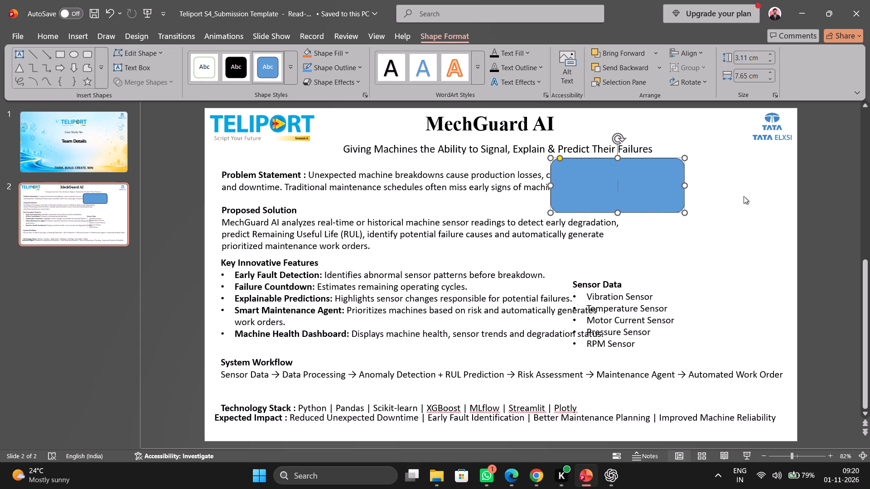
left_click_drag(633, 174, 725, 181)
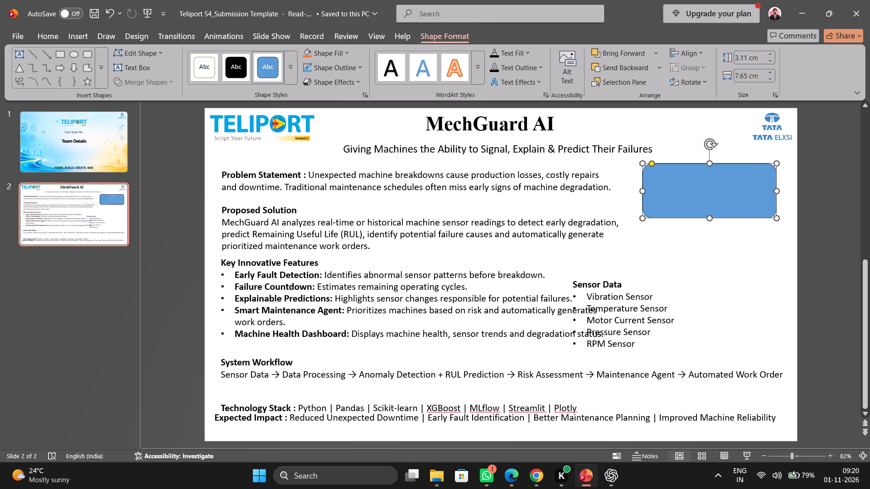
left_click_drag(711, 219, 714, 254)
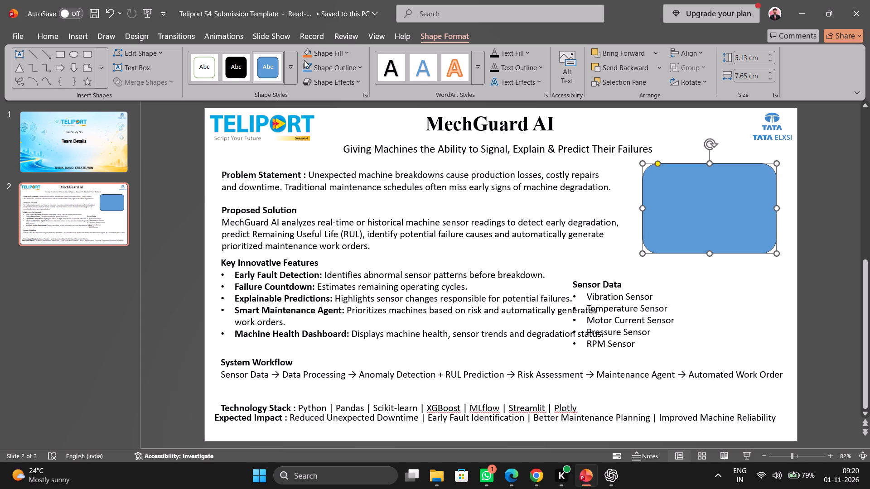
Apply the light orange gradient theme style to the rounded rectangle.
left_click(297, 70)
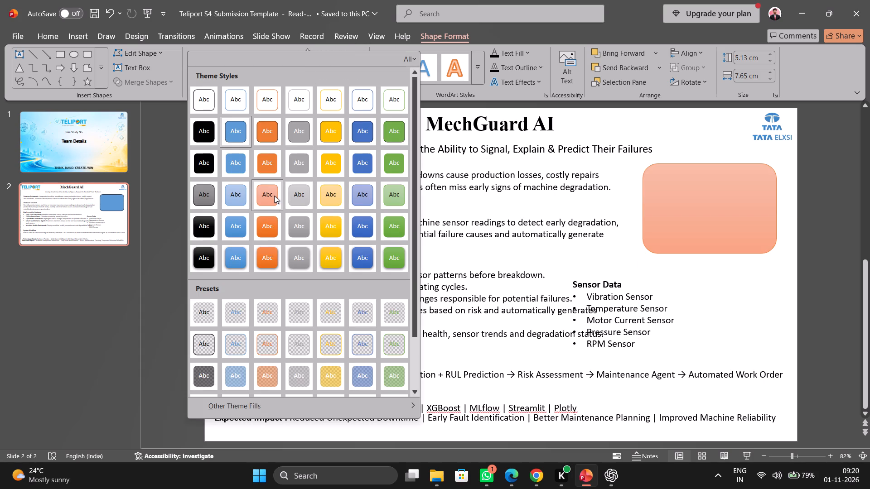
left_click(274, 196)
Move the Sensor Data list onto the orange rounded rectangle and bring it forward so it sits in front.
left_click(629, 333)
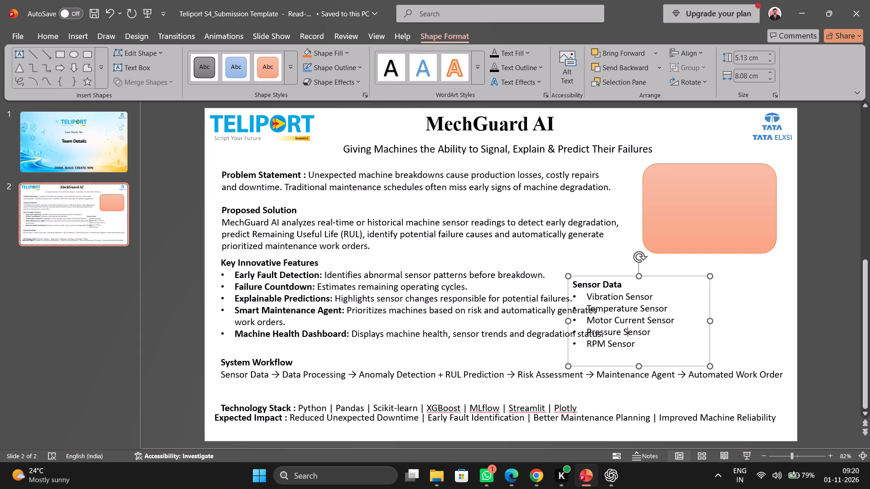
left_click_drag(629, 277, 711, 187)
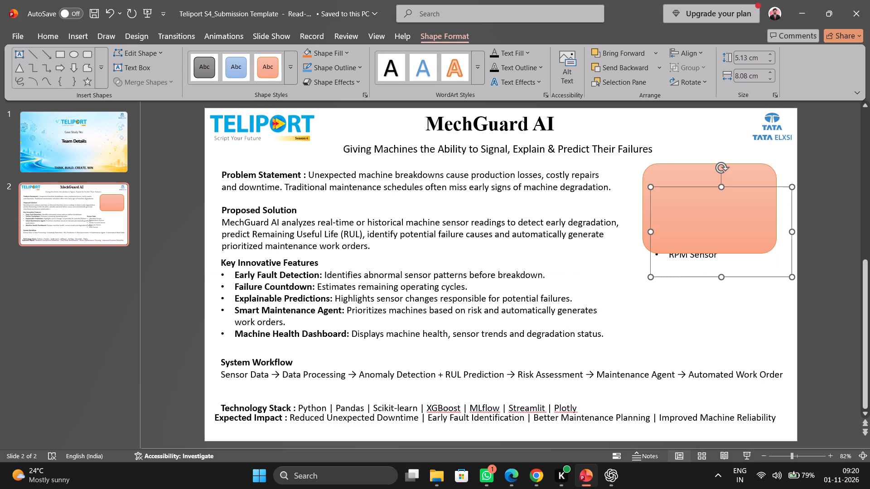
left_click(654, 54)
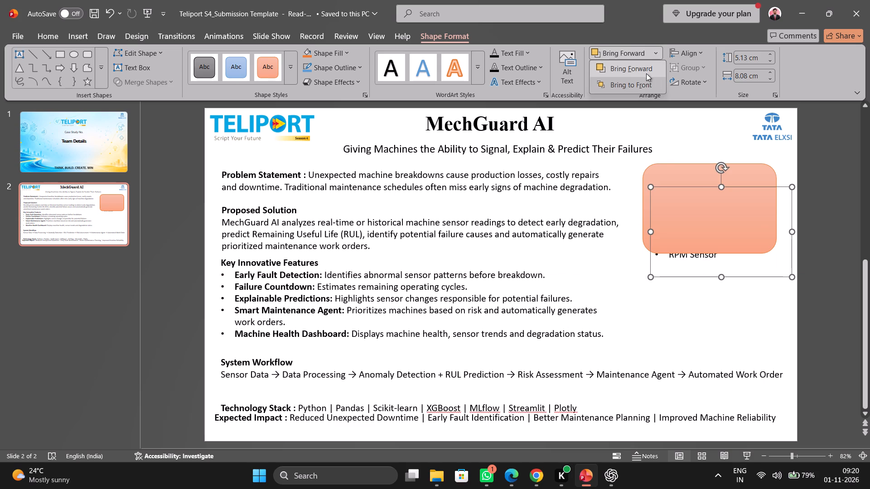
left_click(645, 77)
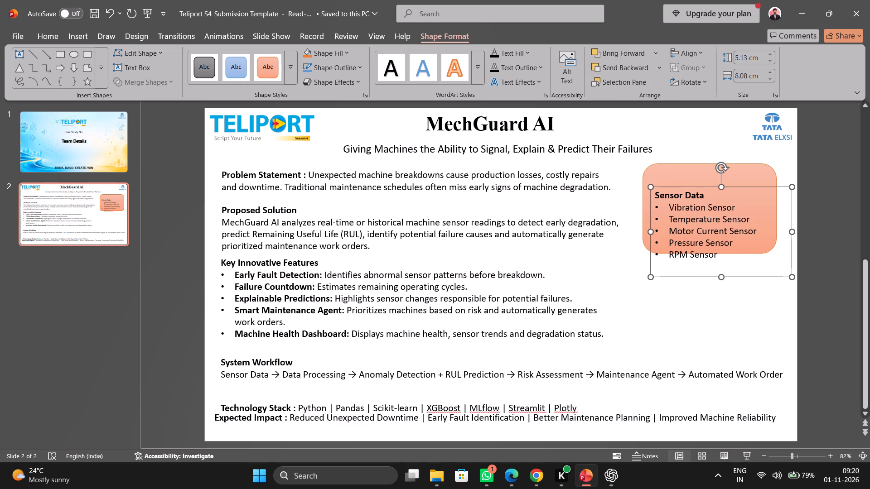
left_click_drag(704, 188, 705, 170)
Set the whole Sensor Data list in Times New Roman.
left_click(701, 187)
key("ctrl+a")
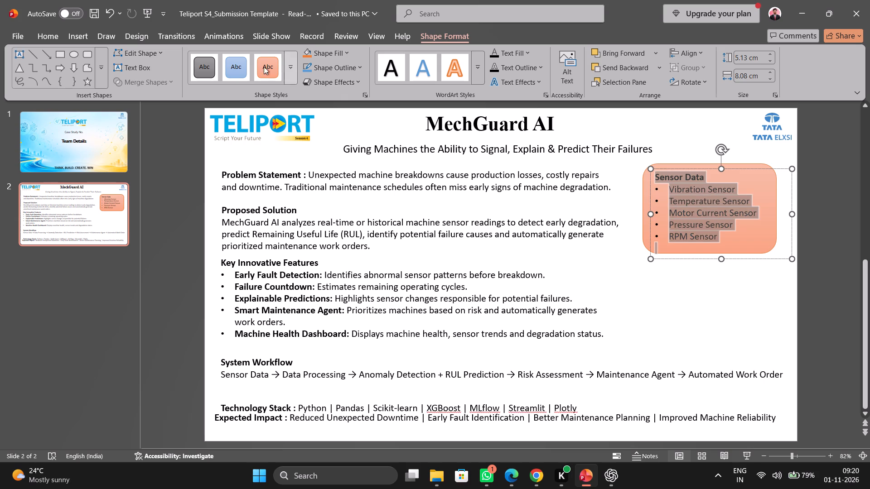
left_click(78, 35)
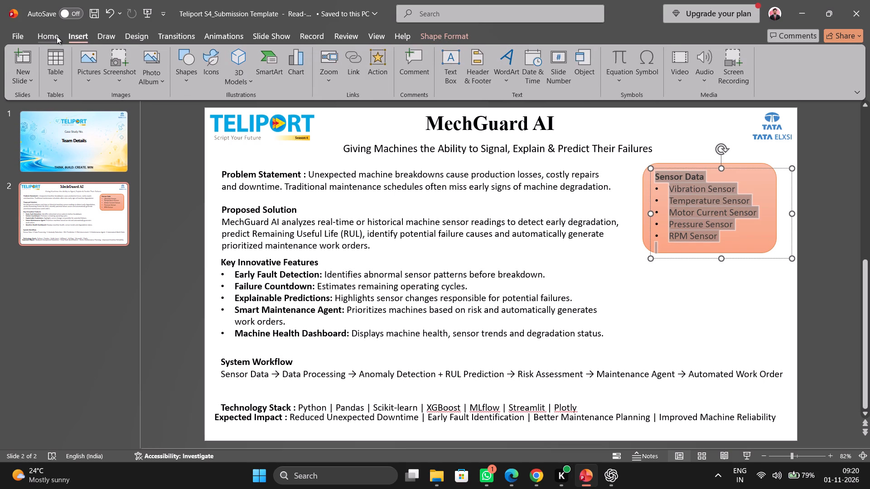
left_click(40, 38)
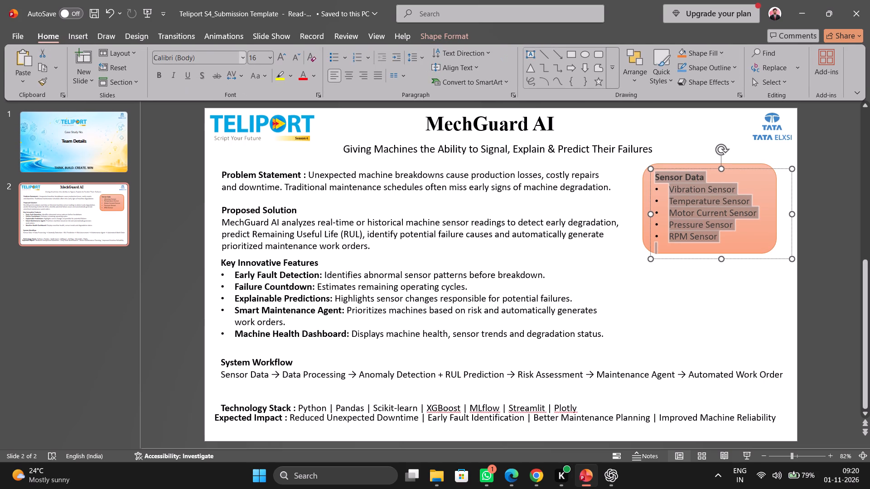
left_click(208, 59)
type("ti")
key("Return")
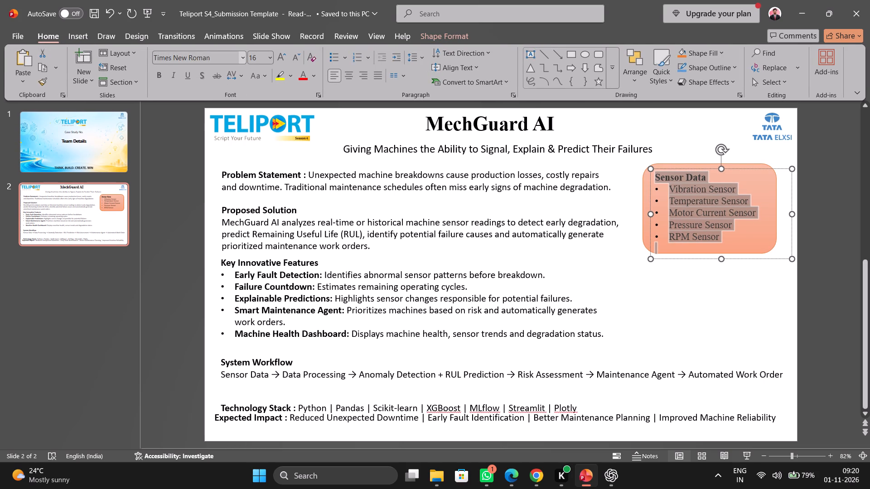
left_click(591, 226)
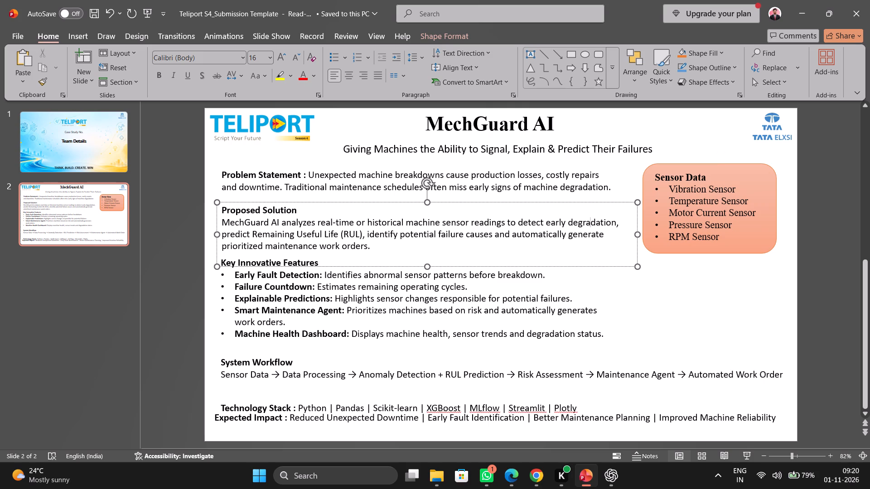
key("ctrl+a")
left_click(717, 357)
key("ctrl+a")
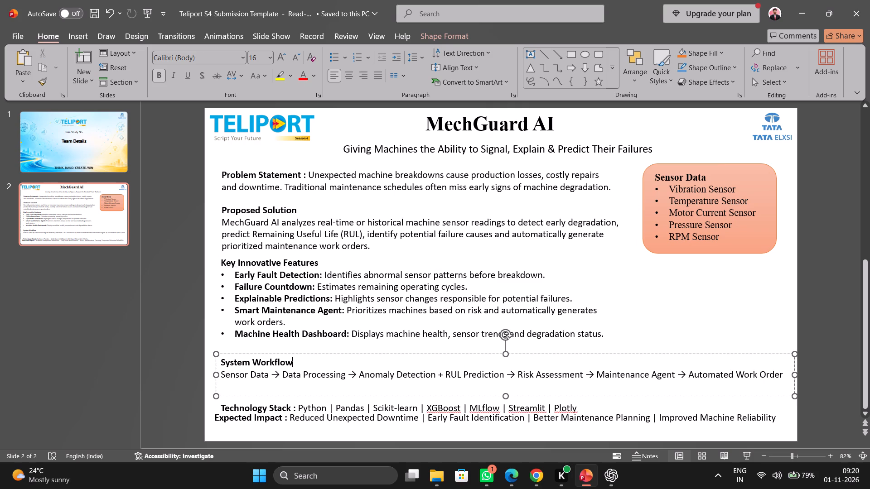
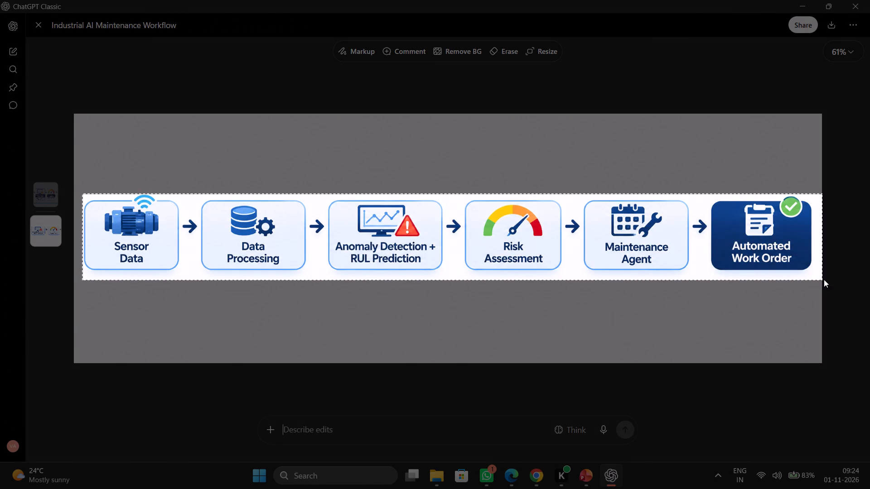
left_click_drag(824, 279, 813, 278)
Switch to PowerPoint, replace the old workflow picture with the captured strip along the slide's bottom, and scale it to about 3.49 × 30.94 cm.
left_click(581, 476)
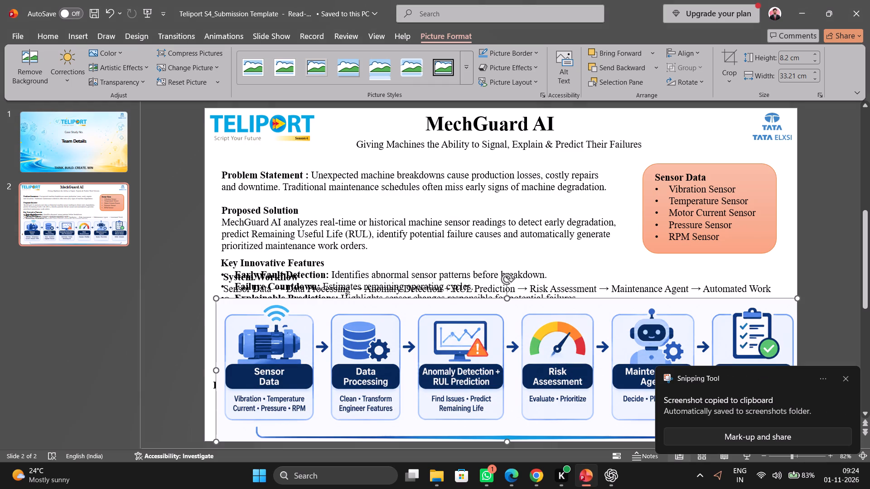
left_click(459, 387)
key("Delete")
key("ctrl+v")
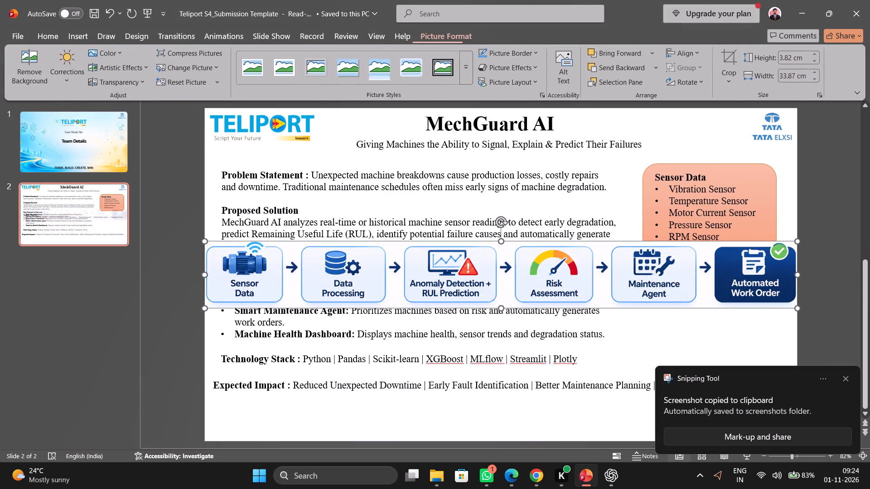
left_click_drag(435, 249, 440, 388)
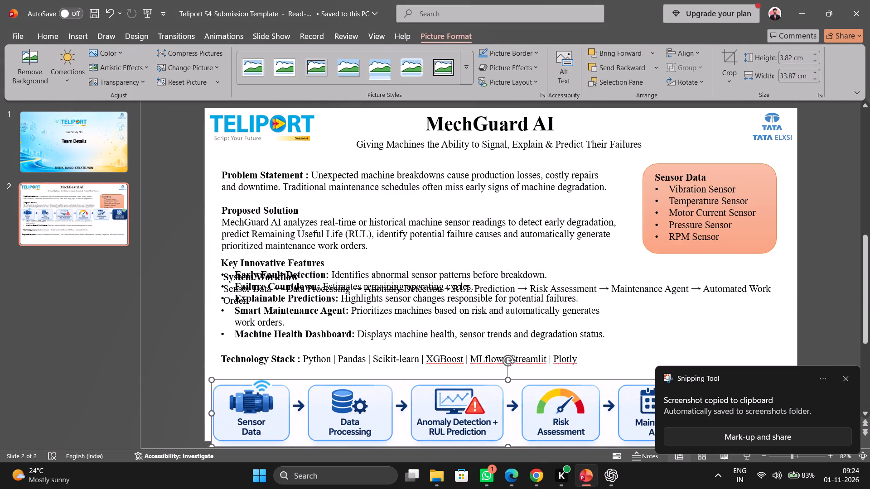
left_click(845, 378)
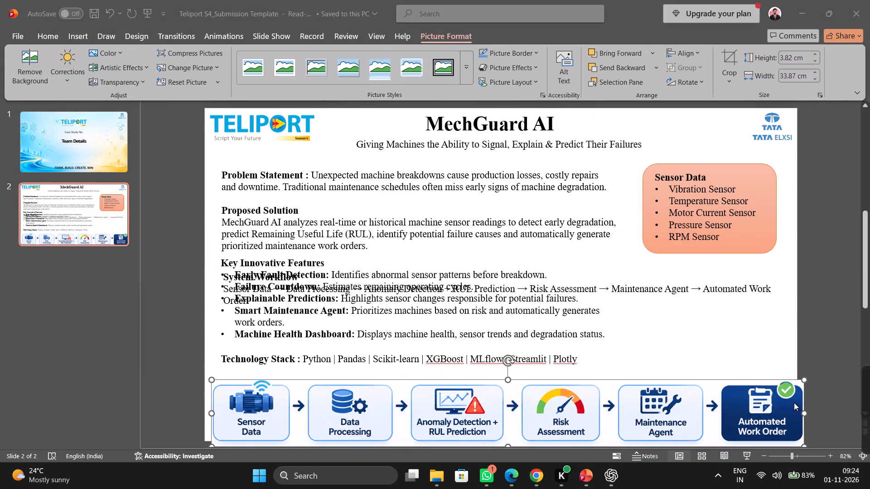
left_click_drag(802, 381, 756, 386)
left_click(715, 412)
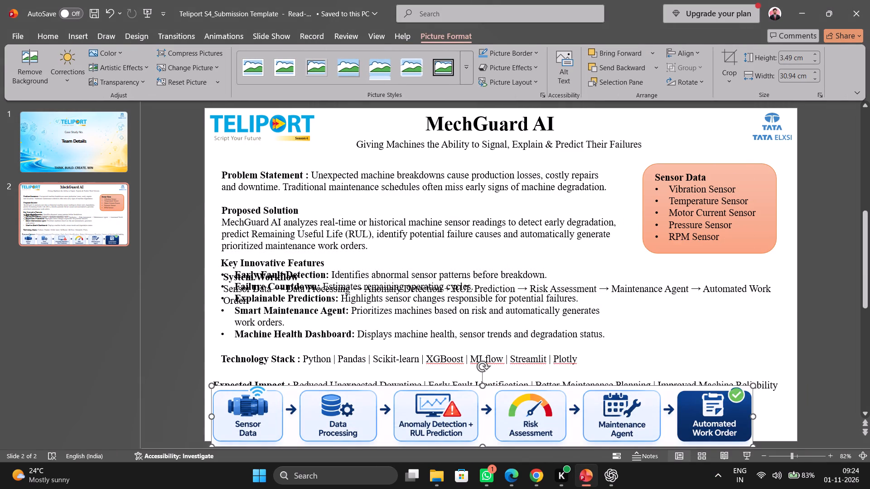
Move the Expected Impact text box up, clear of the workflow image and just above the Technology Stack line.
left_click(768, 377)
left_click_drag(756, 377, 725, 336)
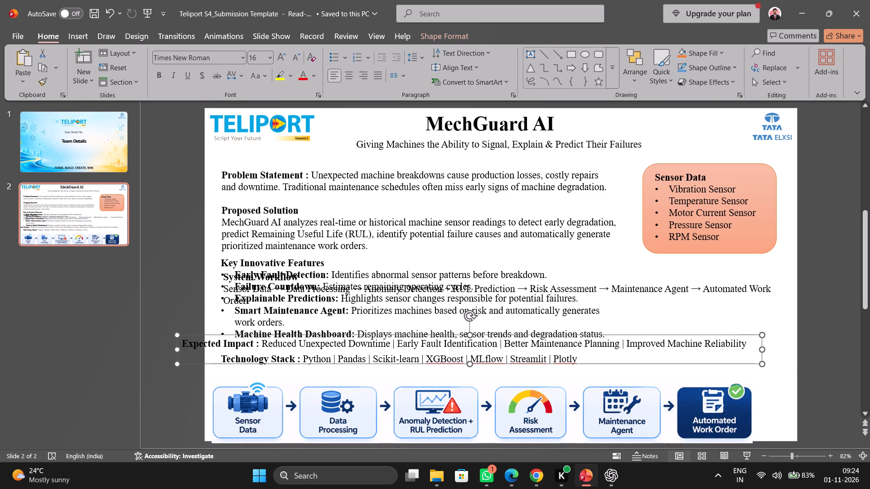
Stretch the workflow image to span nearly the slide's full width at the bottom, and slightly reduce its height from the top edge.
left_click(739, 413)
left_click_drag(754, 411, 793, 404)
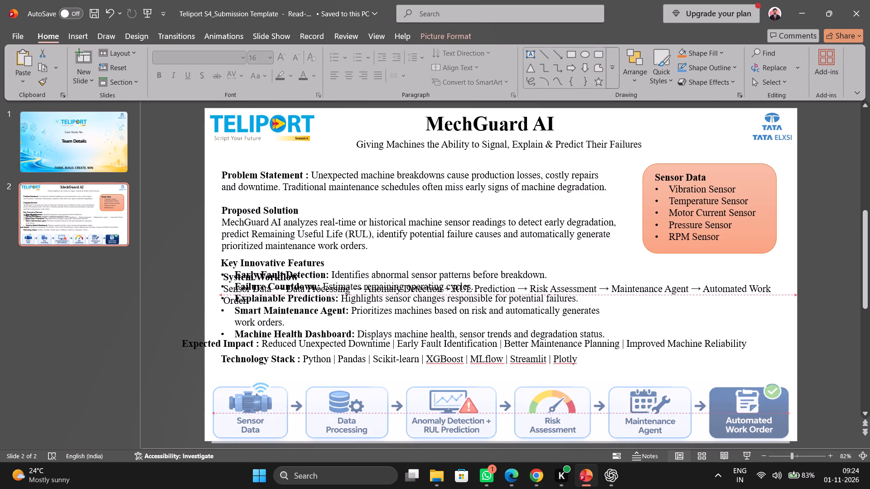
left_click_drag(793, 404, 796, 404)
left_click(770, 412)
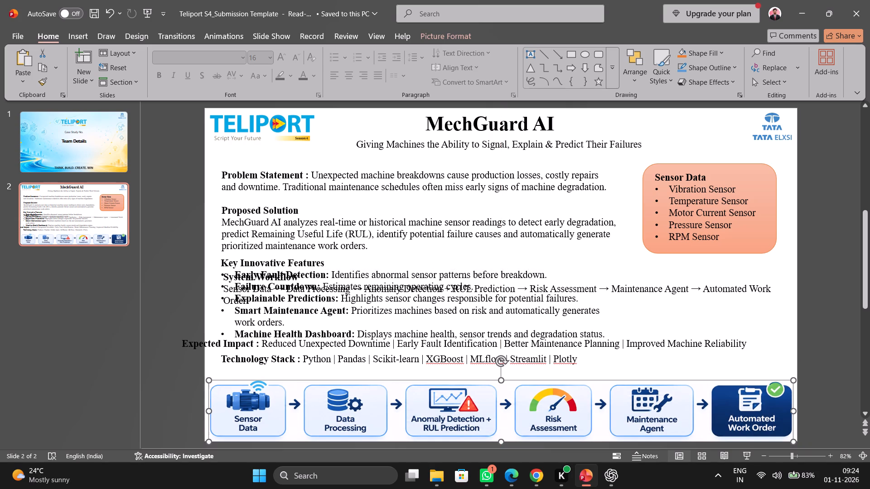
left_click_drag(208, 413, 204, 412)
left_click(361, 394)
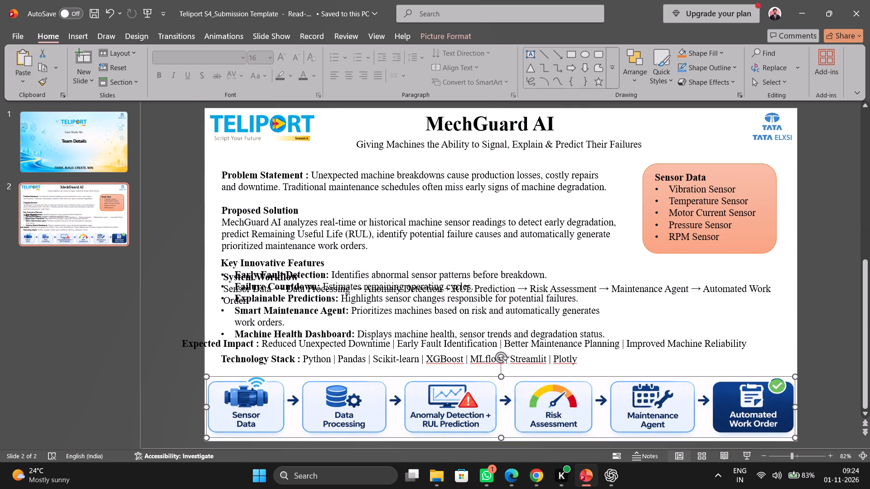
left_click_drag(502, 379, 502, 383)
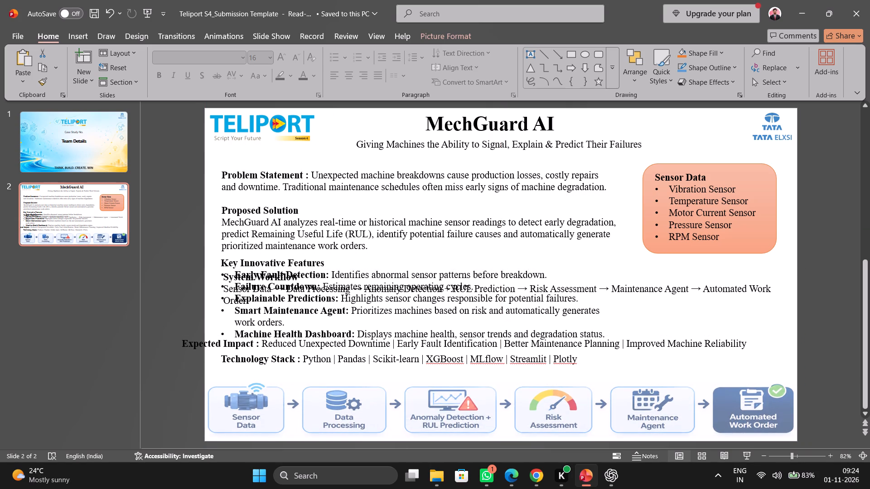
left_click_drag(502, 383, 502, 384)
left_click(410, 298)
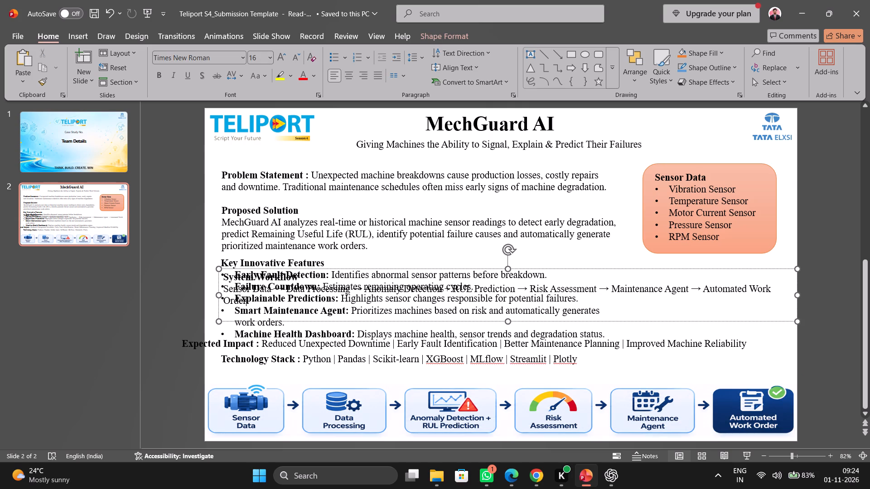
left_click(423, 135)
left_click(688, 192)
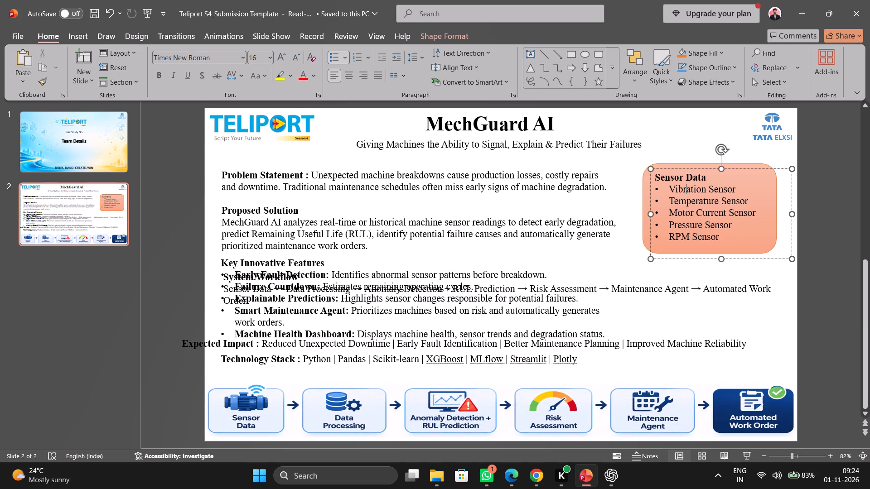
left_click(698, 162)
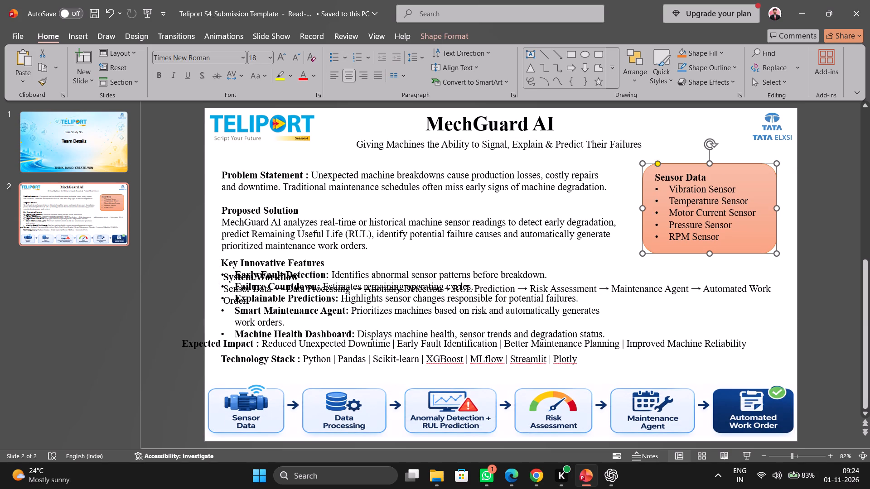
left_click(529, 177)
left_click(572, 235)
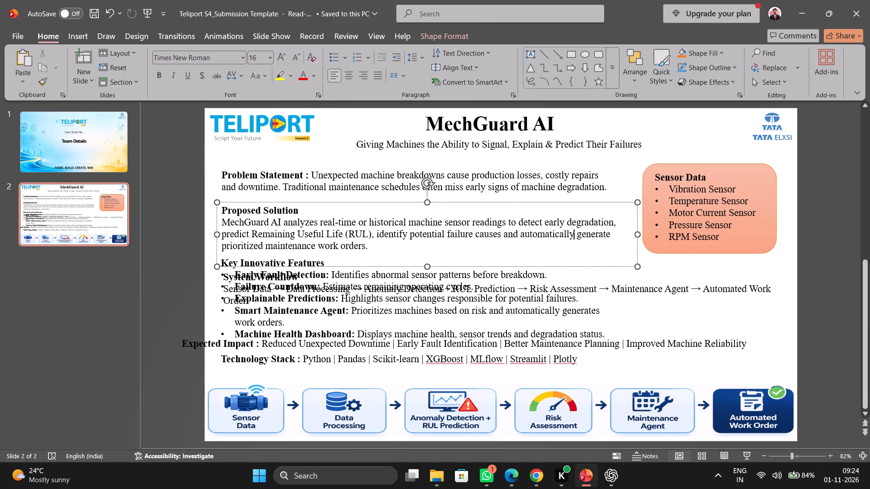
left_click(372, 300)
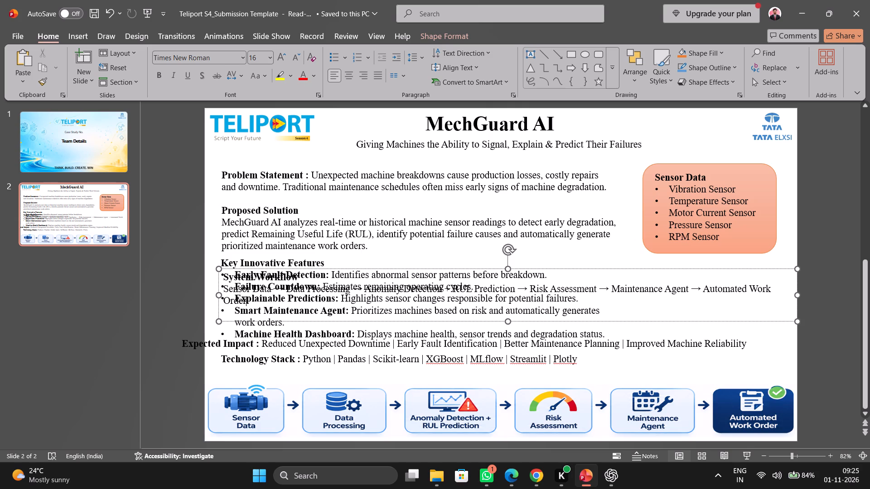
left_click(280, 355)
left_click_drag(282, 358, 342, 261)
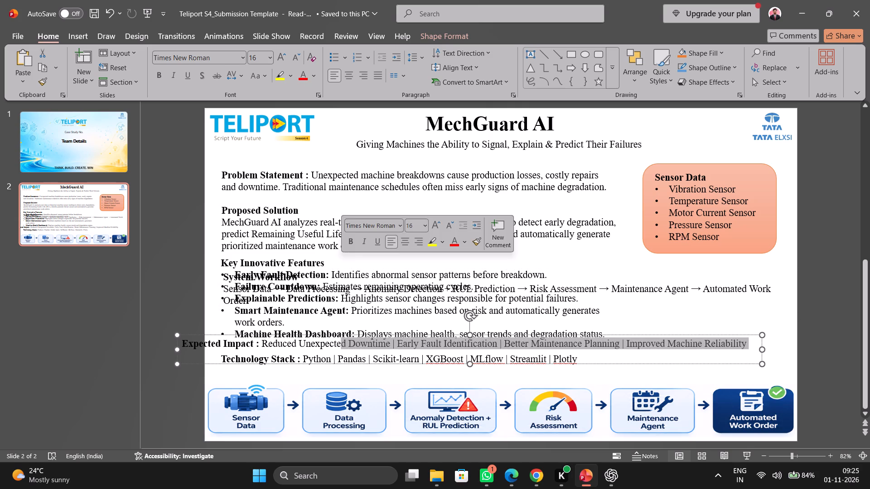
Move the System Workflow text box down past the slide's left edge and delete its arrow-separated workflow text, keeping only the heading.
left_click(265, 285)
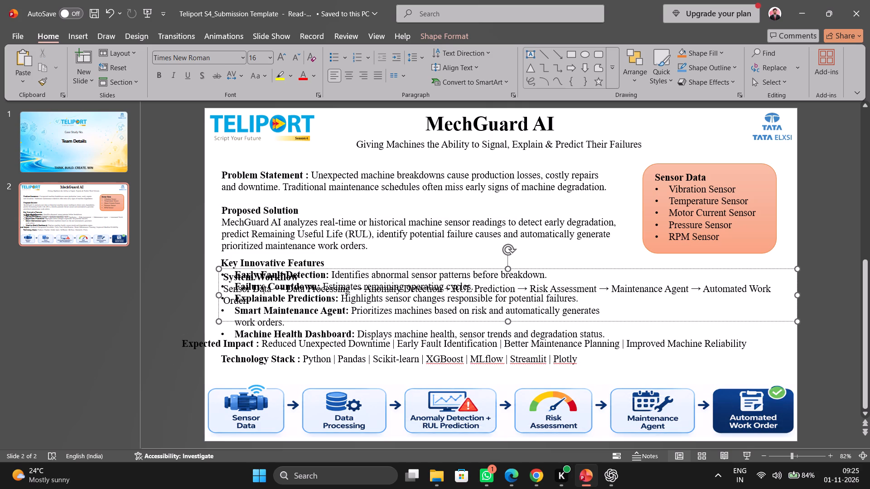
left_click_drag(283, 268, 216, 299)
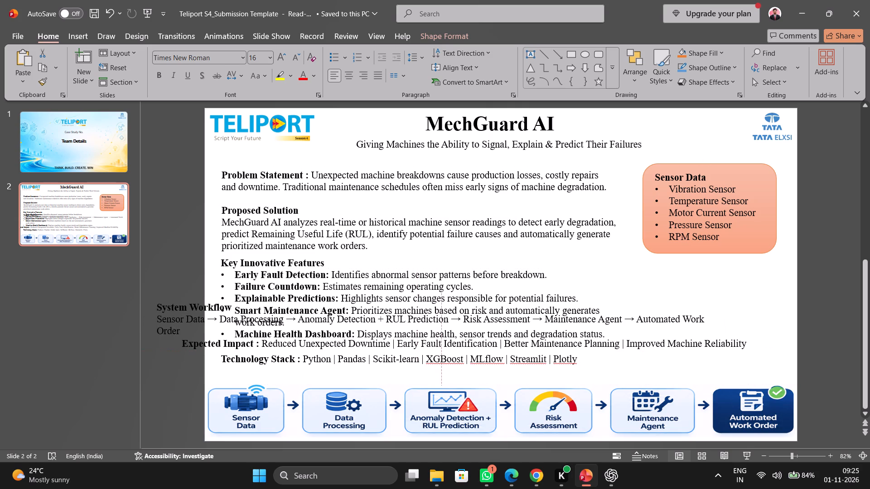
left_click_drag(216, 299, 217, 299)
left_click_drag(180, 331, 162, 325)
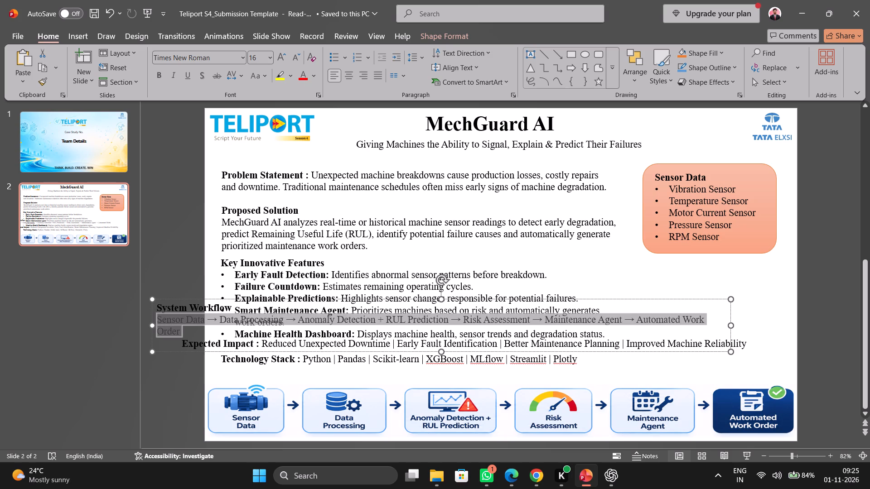
left_click_drag(162, 325, 161, 321)
key("BackSpace")
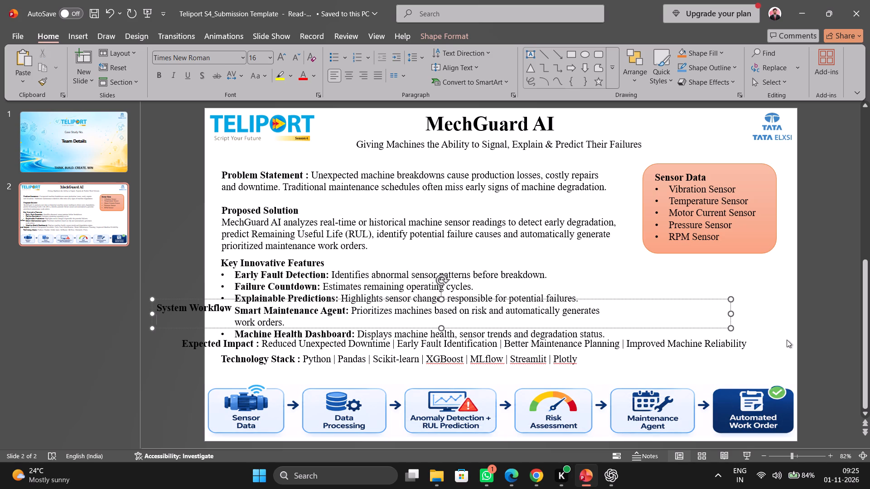
Narrow the System Workflow text box to fit closely around its heading.
left_click_drag(732, 312, 435, 339)
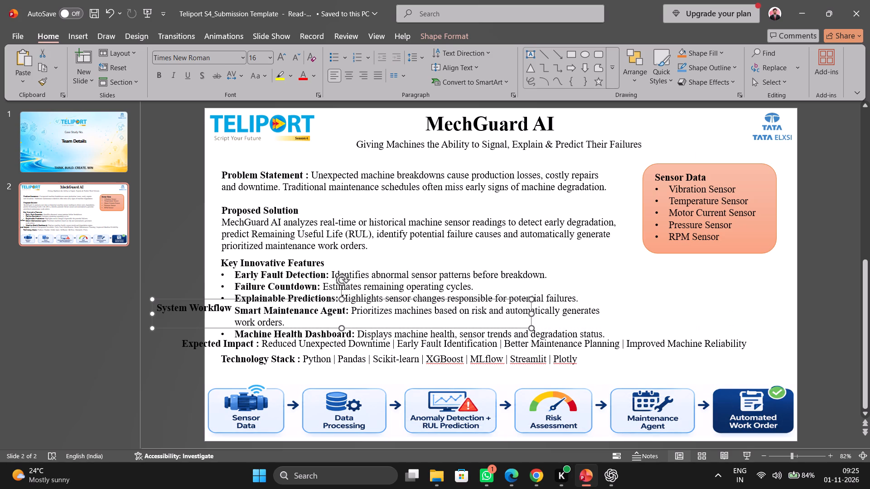
left_click_drag(532, 316, 474, 321)
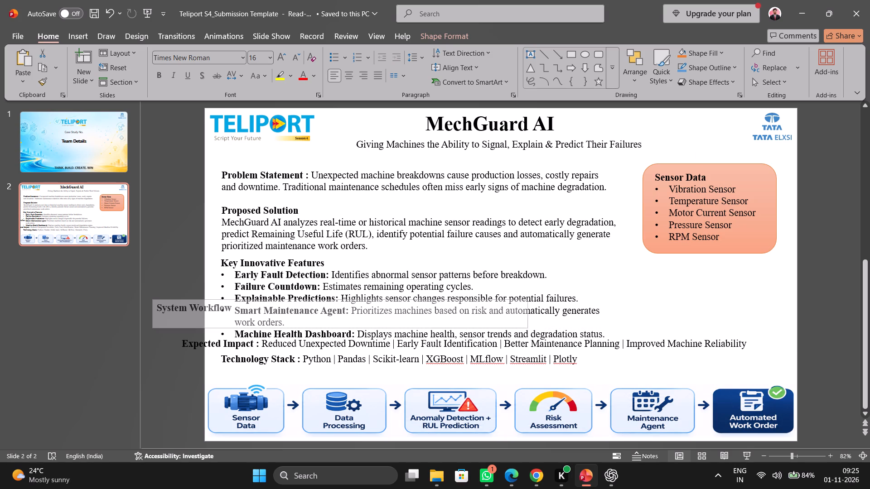
left_click_drag(474, 321, 245, 307)
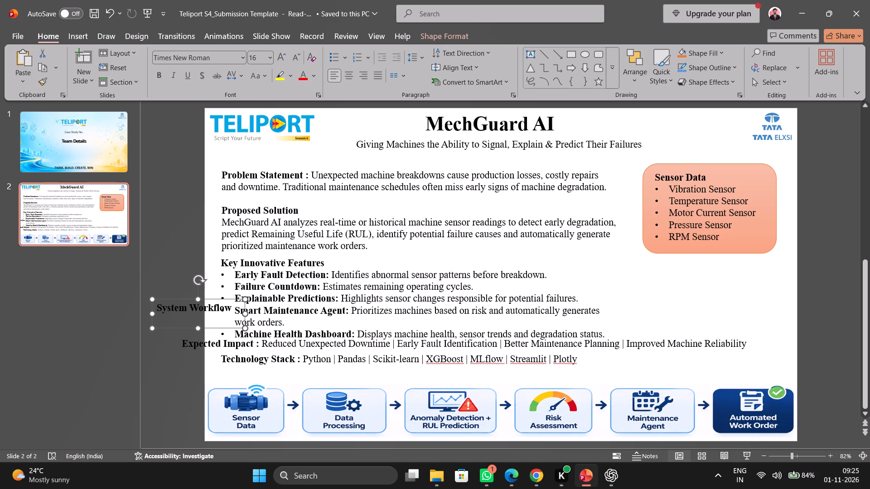
left_click_drag(198, 328, 196, 318)
Move the Expected Impact and Technology Stack text boxes up over the Key Innovative Features list to free space above the workflow image.
left_click(255, 346)
left_click(335, 333)
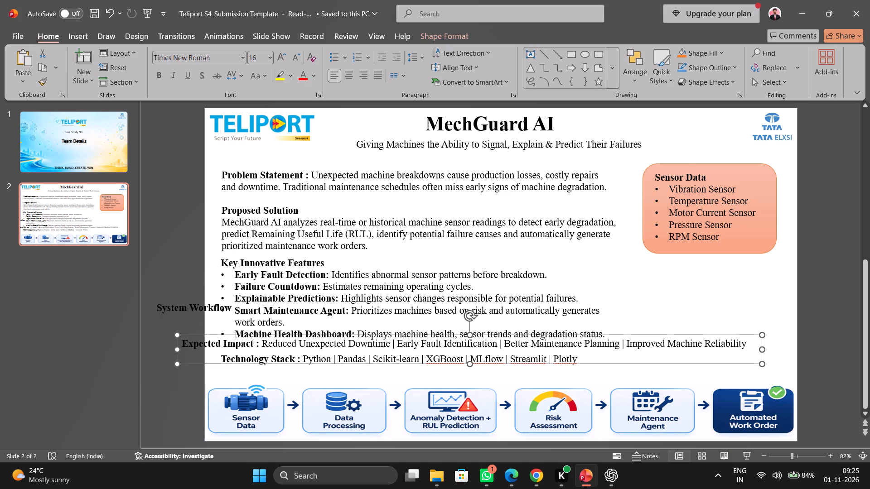
left_click_drag(334, 336, 371, 297)
left_click(331, 356)
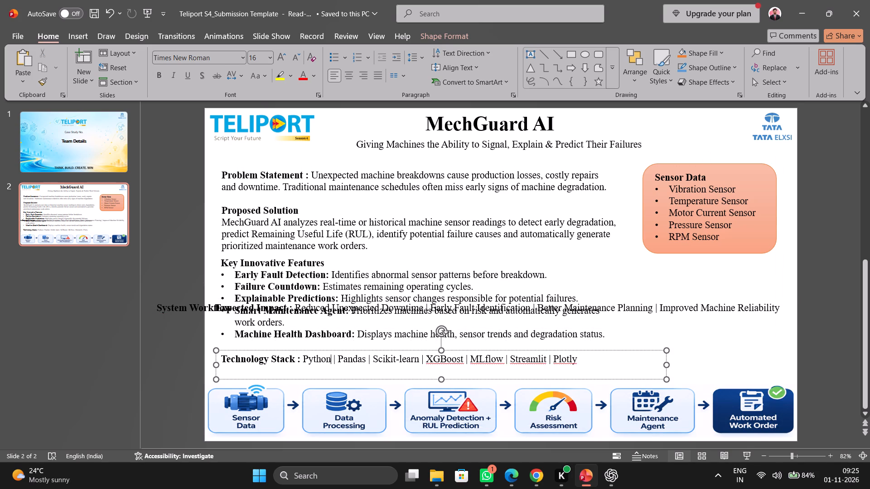
left_click_drag(333, 350, 357, 292)
Move the System Workflow heading to just above the workflow image, near the slide's left margin.
left_click(172, 305)
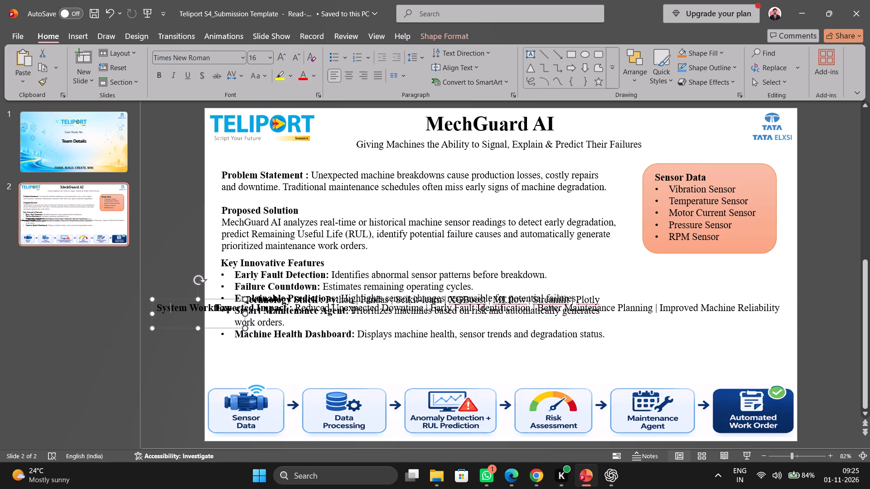
left_click(175, 301)
left_click_drag(176, 300, 221, 351)
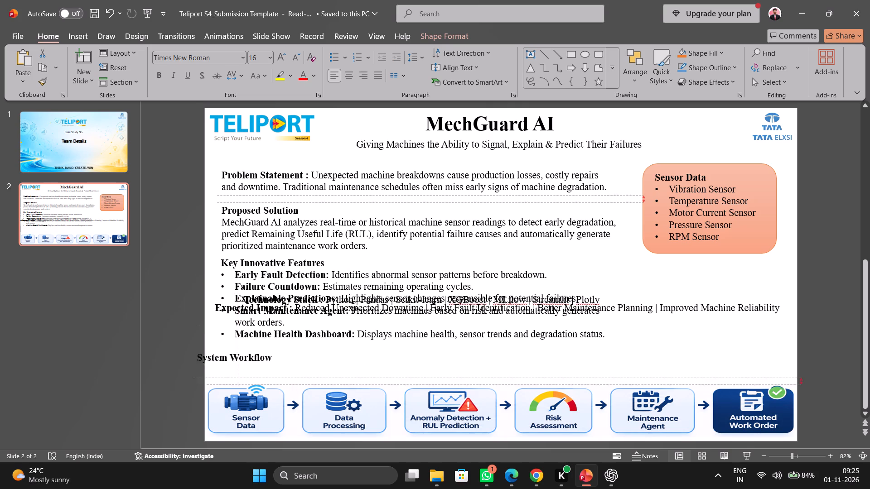
left_click_drag(221, 351, 233, 366)
left_click(448, 403)
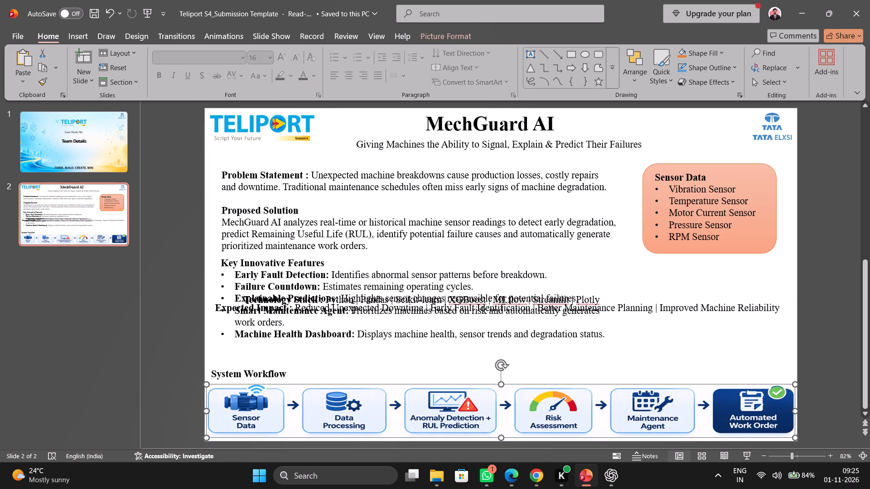
Move the Proposed Solution text slightly up and the Key Innovative Features list up to sit directly beneath it.
left_click(260, 241)
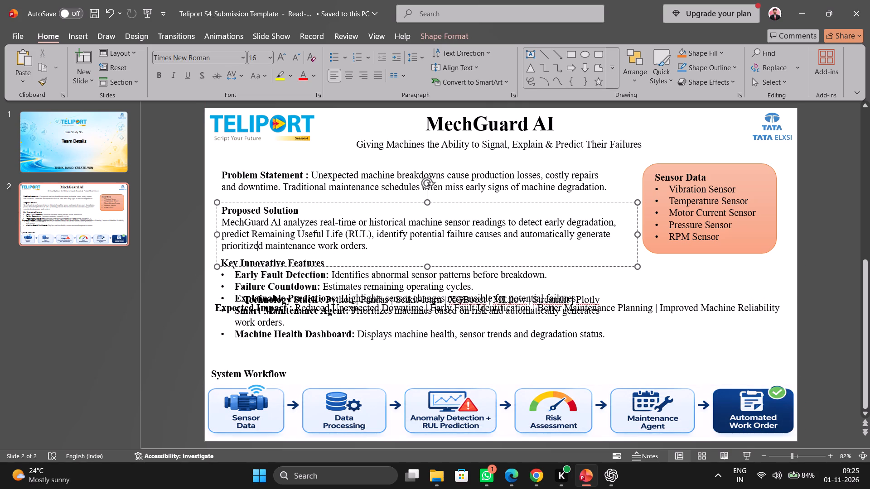
left_click_drag(285, 204, 285, 198)
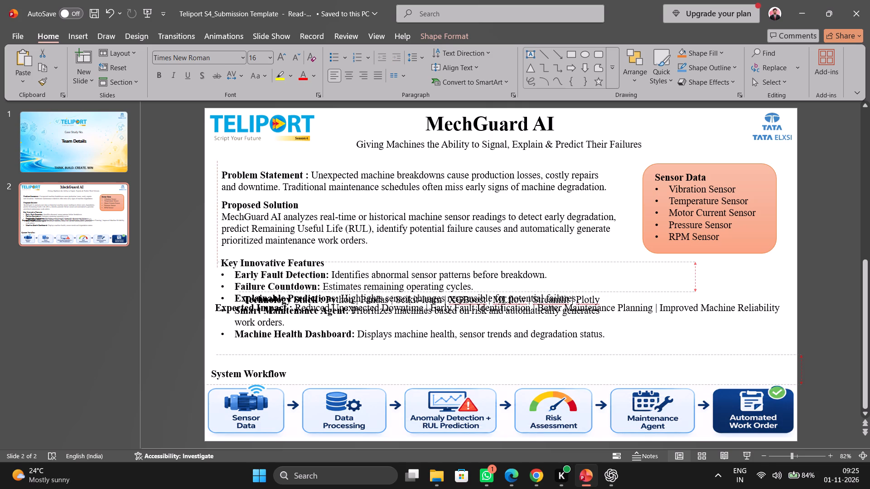
left_click_drag(285, 198, 285, 198)
left_click(268, 268)
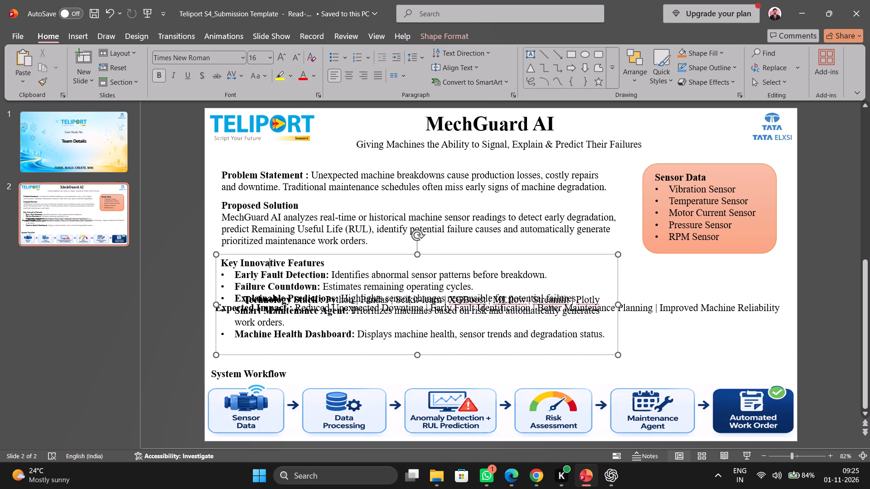
left_click_drag(271, 254, 268, 246)
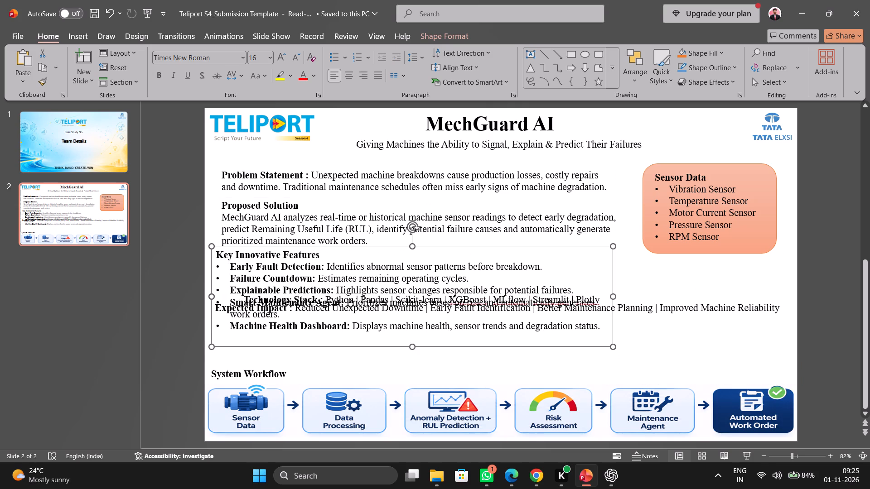
left_click(421, 329)
Move the Expected Impact line to just above the System Workflow heading and the Technology Stack line directly beneath the Key Innovative Features list.
left_click(238, 301)
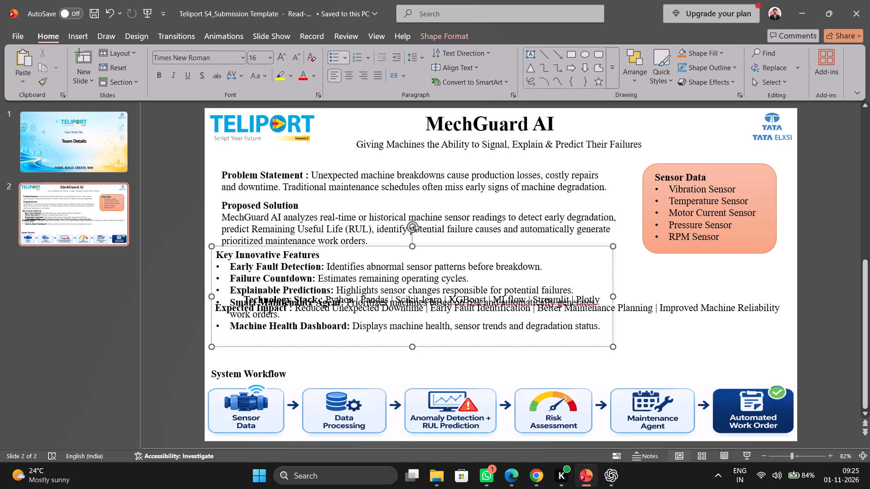
left_click_drag(232, 301, 237, 340)
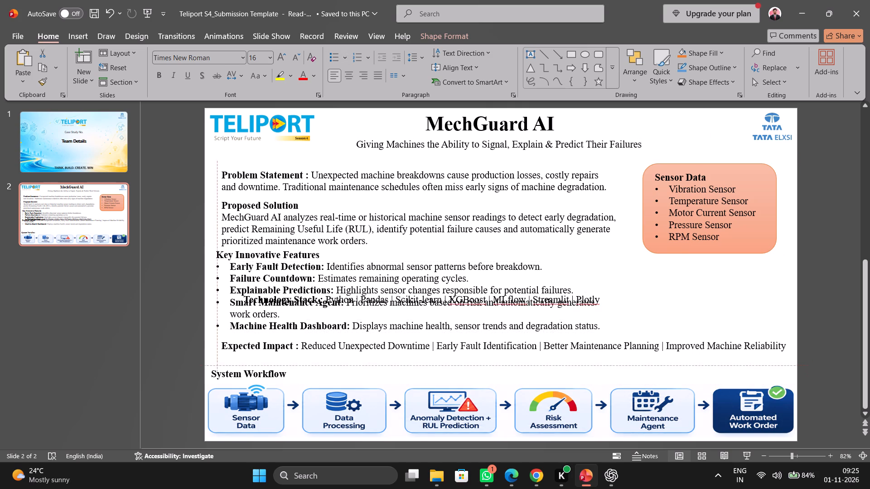
left_click_drag(237, 340, 236, 344)
left_click(262, 302)
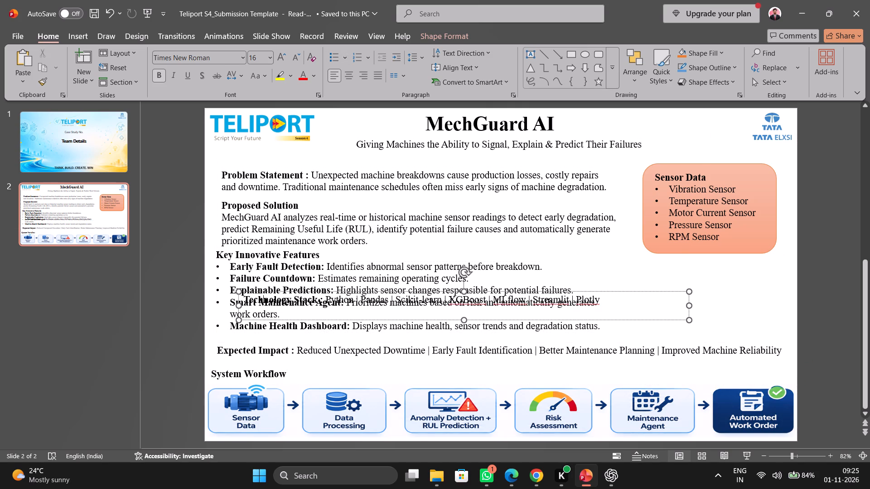
left_click_drag(270, 293, 242, 331)
left_click(669, 221)
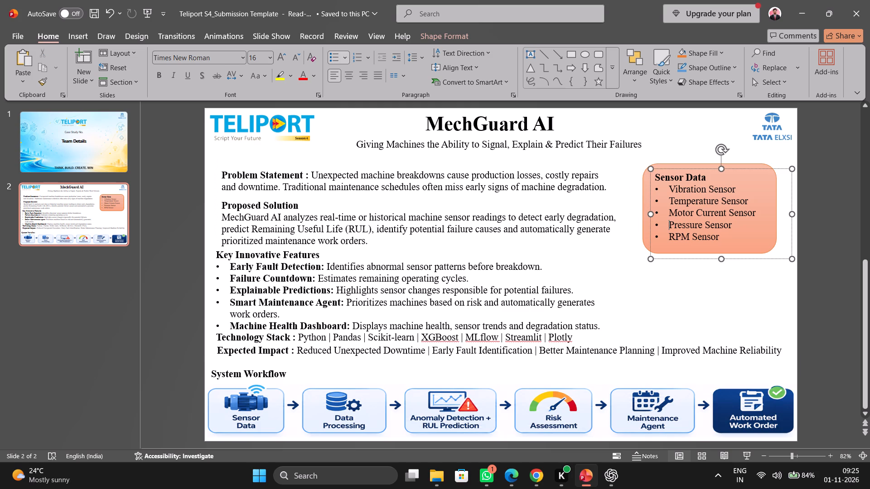
left_click(262, 335)
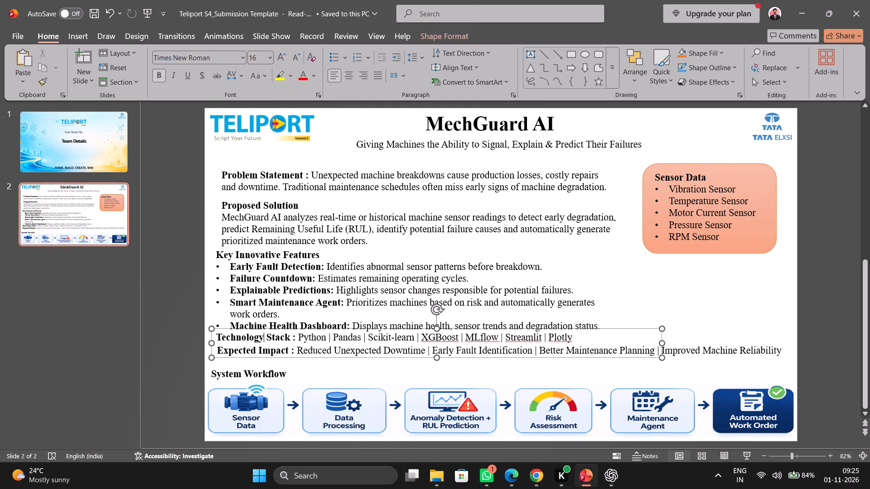
left_click_drag(216, 335, 590, 322)
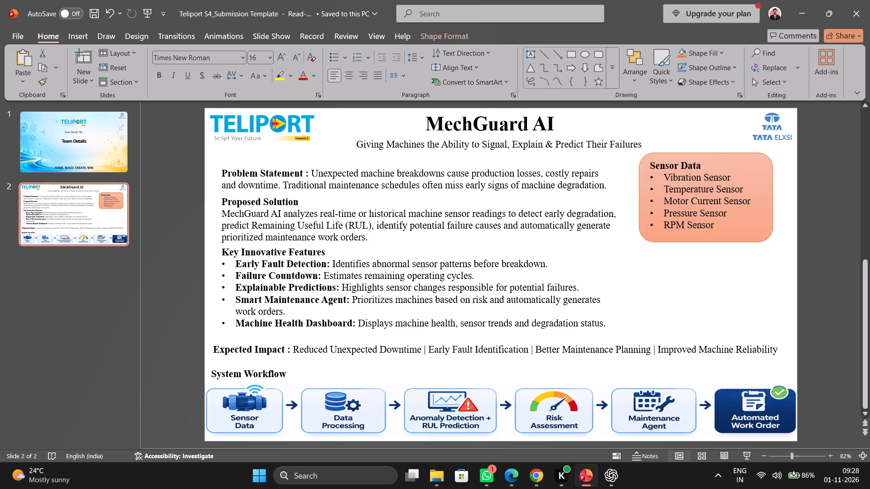
Paste the Technology Stack screenshot, shrink it to about 5.13 cm by 5.72 cm and place it below the Sensor Data box.
left_click(684, 281)
key("ctrl+v")
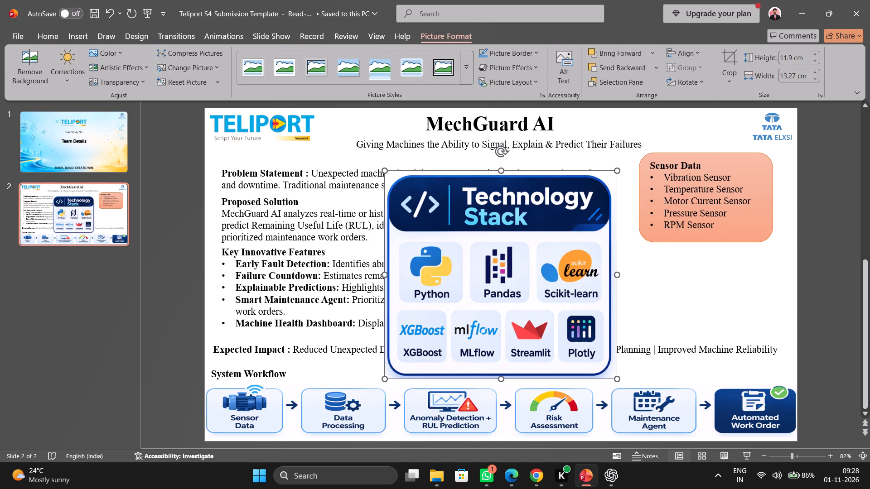
left_click_drag(387, 172, 469, 237)
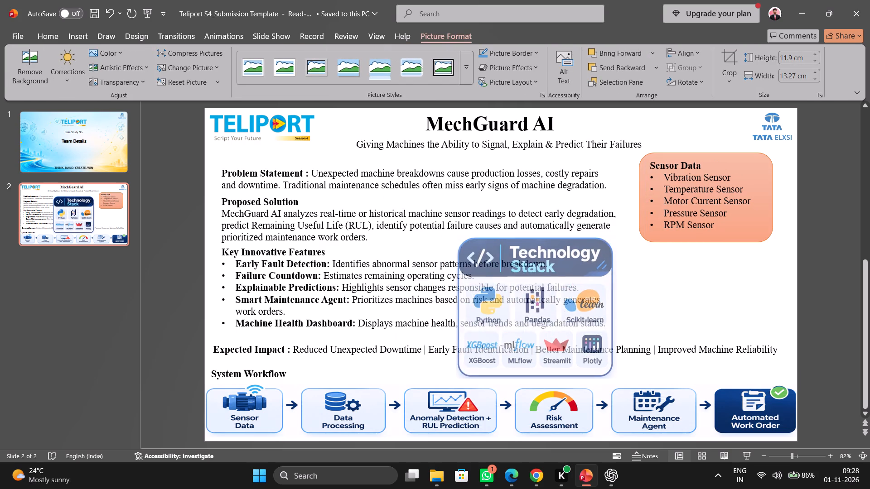
left_click_drag(469, 237, 478, 245)
left_click_drag(546, 319, 642, 308)
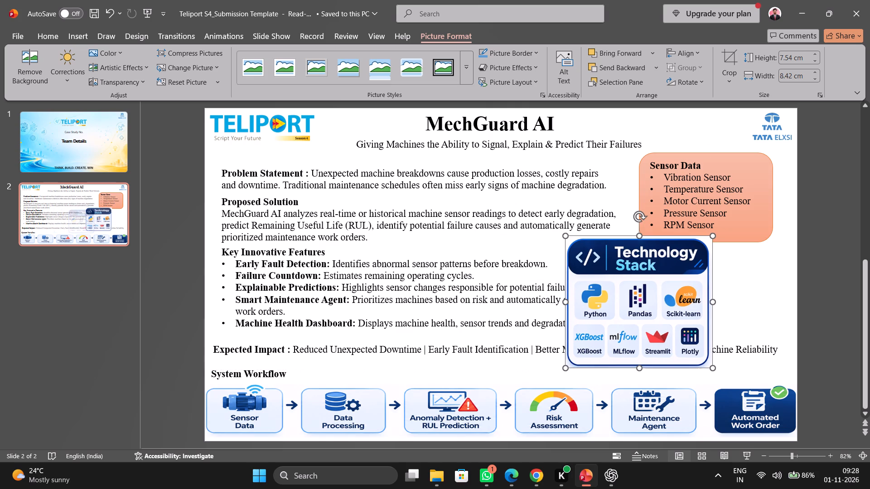
left_click_drag(568, 237, 633, 280)
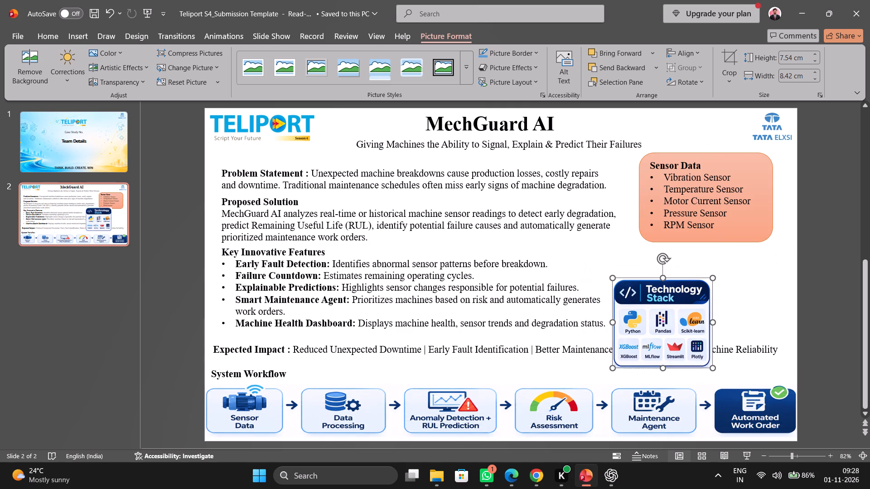
left_click_drag(652, 312, 699, 280)
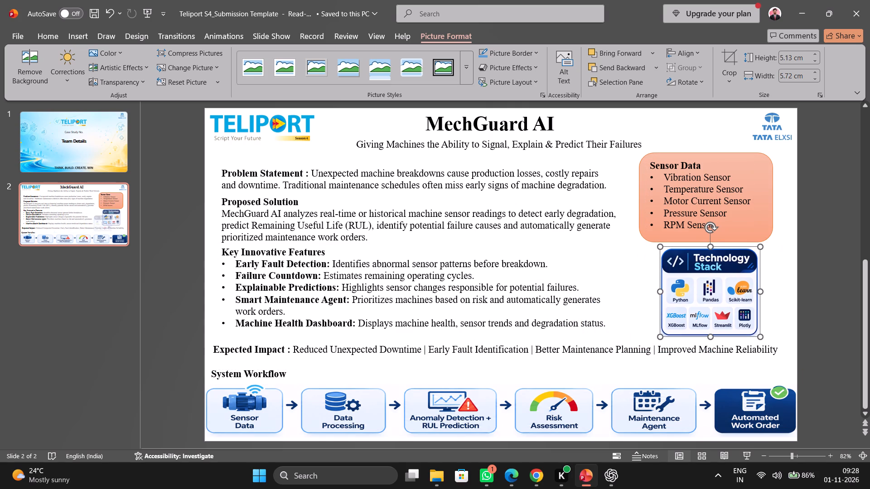
Narrow the Expected Impact text box by pulling its right edge slightly inward.
left_click(304, 353)
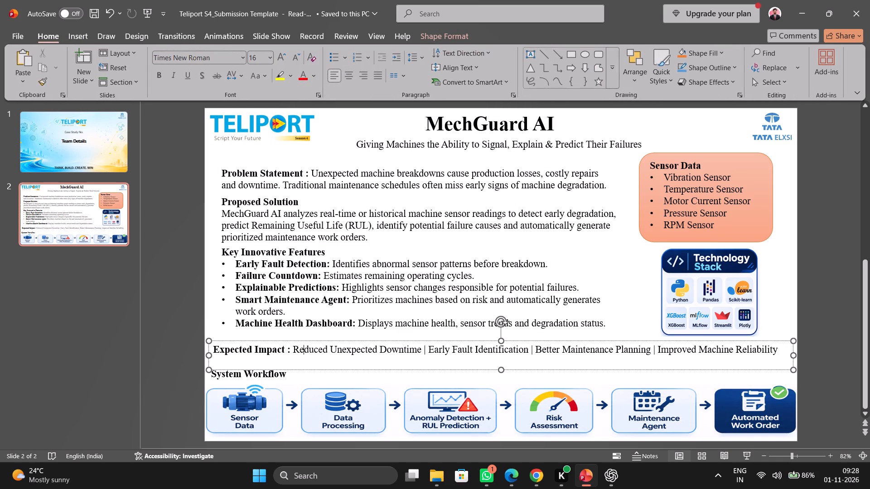
left_click_drag(796, 354, 785, 355)
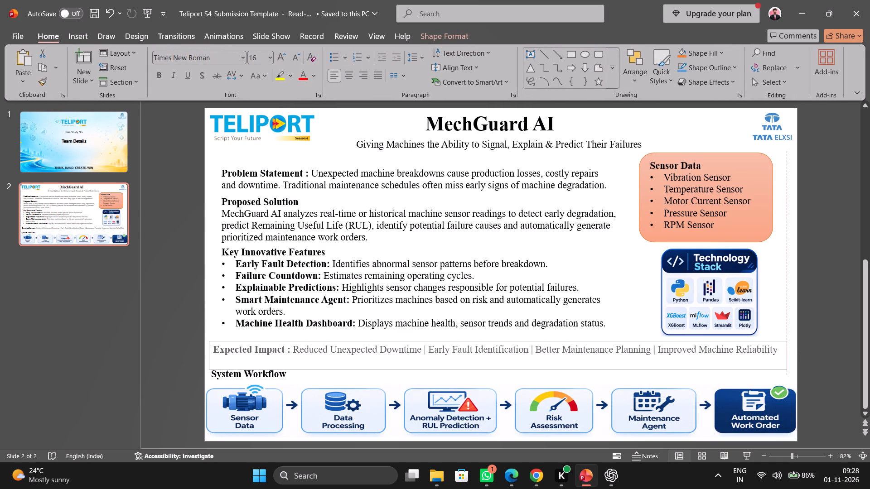
left_click_drag(785, 355, 778, 358)
left_click(561, 340)
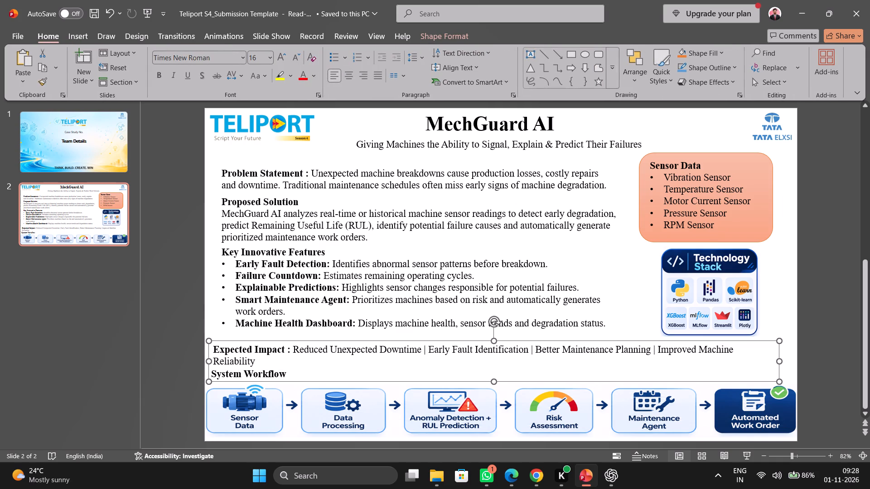
Widen the Expected Impact text box until its text fits on one line, and align it with the left edge of the sections above.
left_click_drag(779, 359, 793, 356)
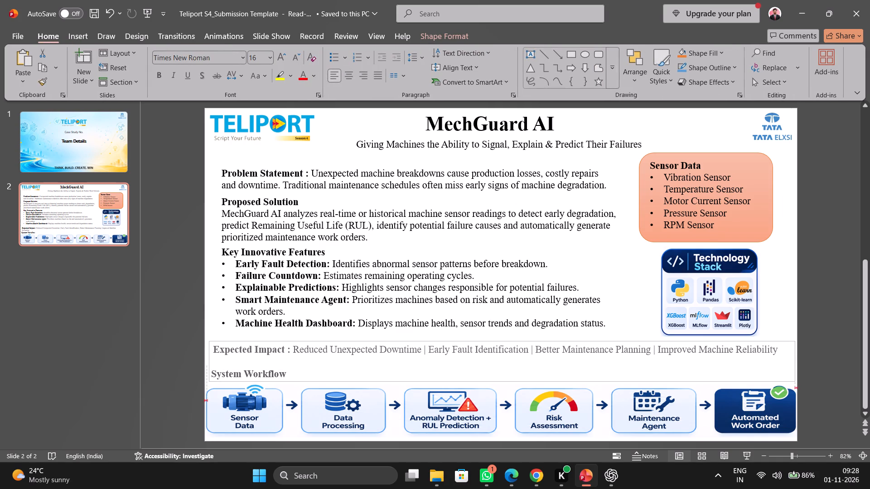
left_click_drag(793, 356, 794, 356)
left_click_drag(530, 339, 536, 336)
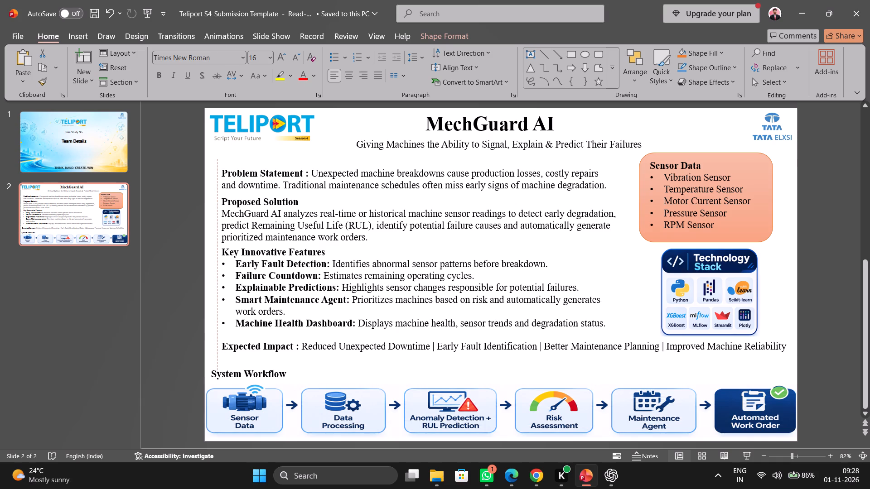
left_click_drag(536, 336, 539, 335)
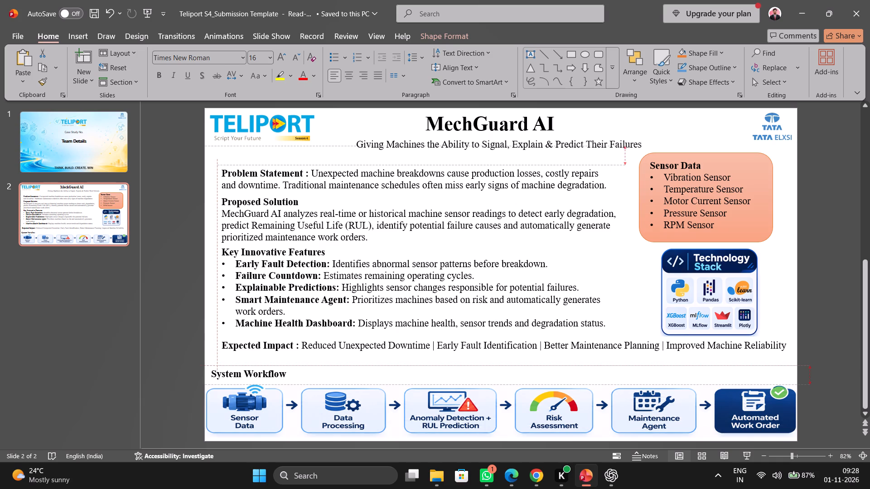
left_click_drag(539, 335, 539, 337)
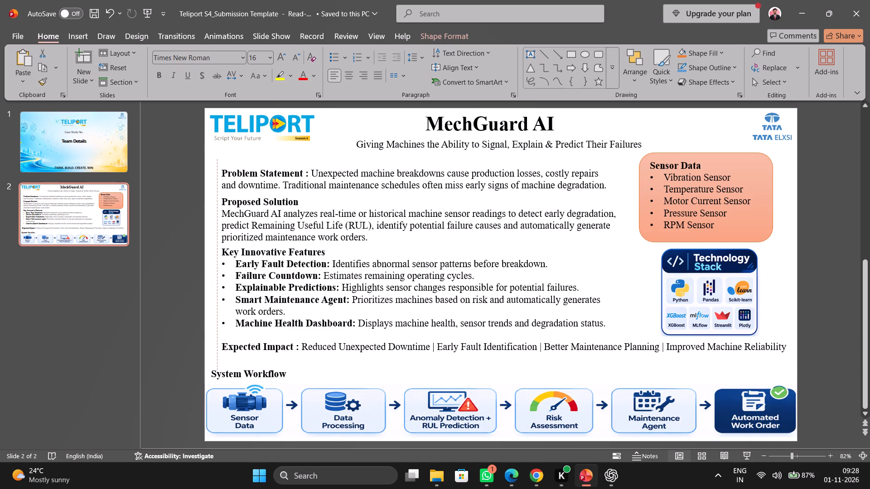
left_click_drag(539, 337, 539, 337)
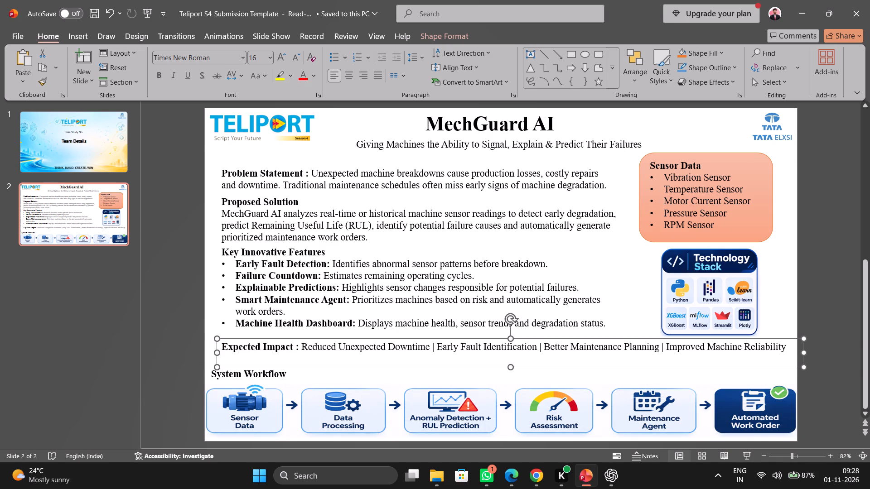
Review the Problem Statement, Proposed Solution, Key Innovative Features, Expected Impact and System Workflow content across the slide.
left_click_drag(222, 173, 414, 329)
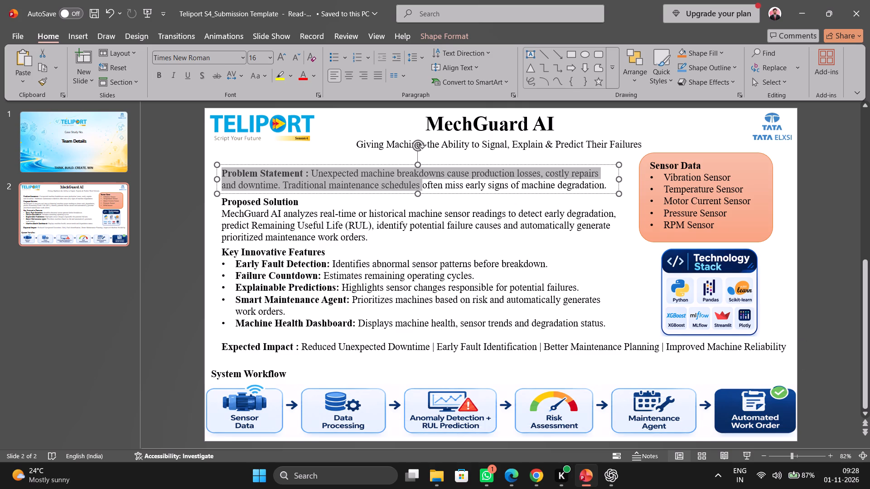
left_click_drag(414, 329, 597, 200)
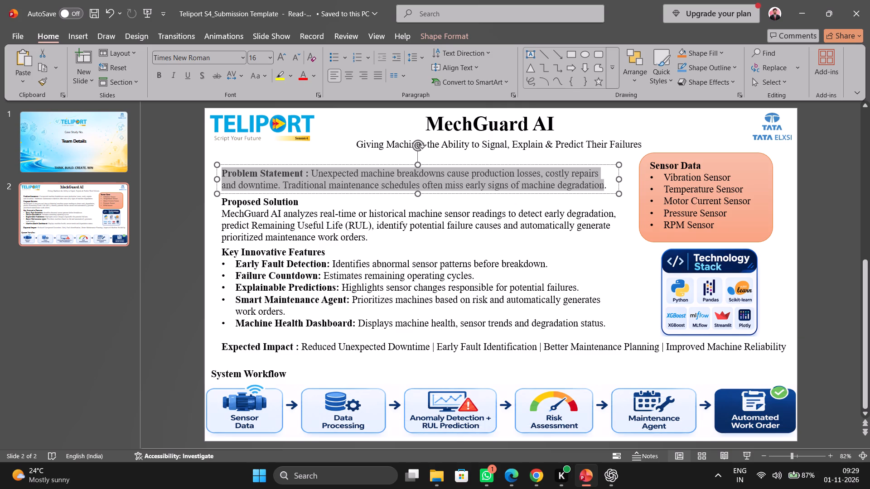
left_click_drag(597, 200, 607, 194)
left_click(607, 194)
left_click(221, 201)
left_click_drag(222, 201, 442, 273)
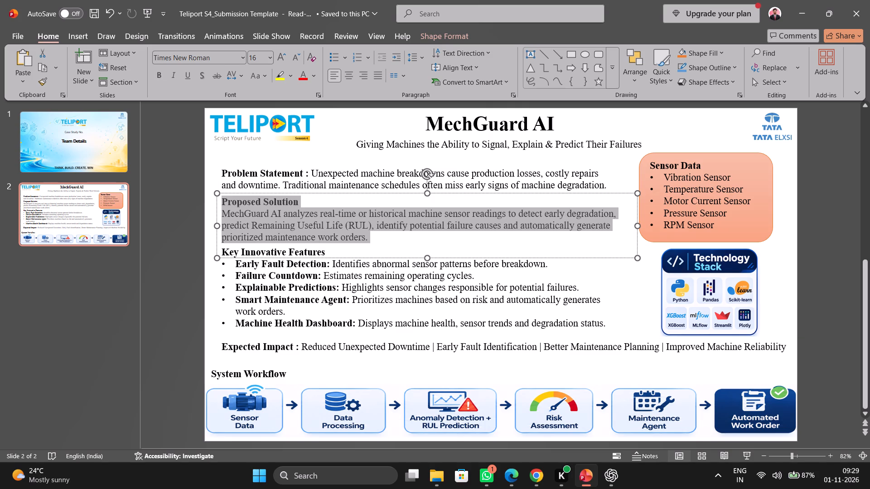
left_click_drag(442, 273, 503, 358)
left_click(503, 358)
left_click(450, 385)
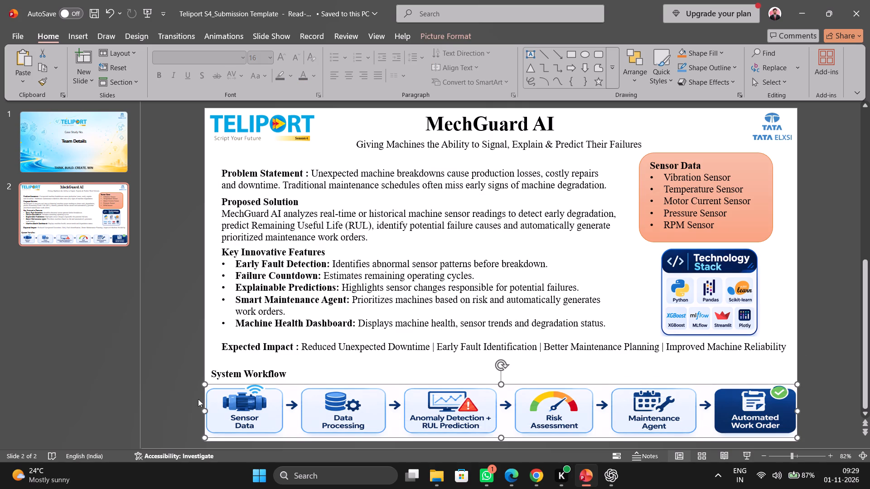
left_click(215, 378)
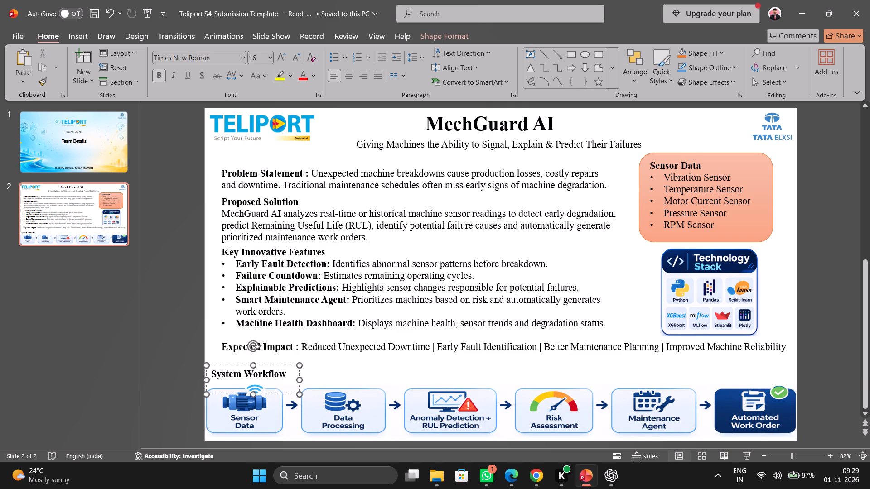
left_click(304, 350)
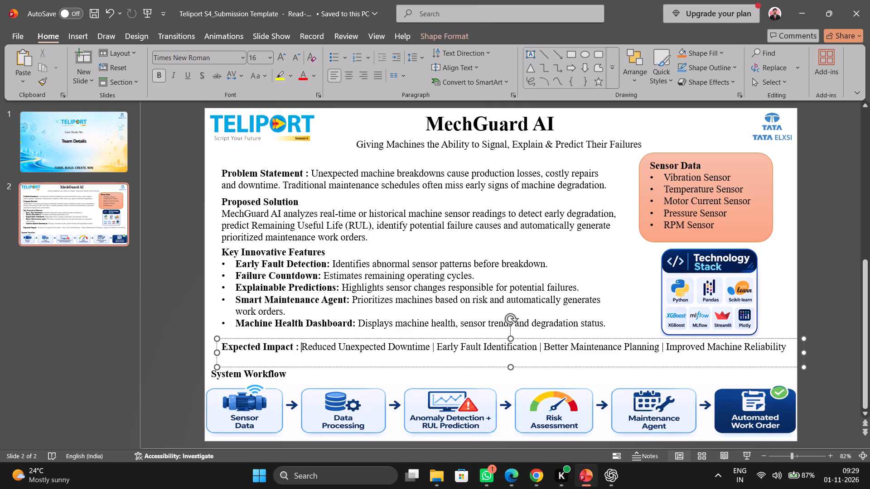
left_click(575, 395)
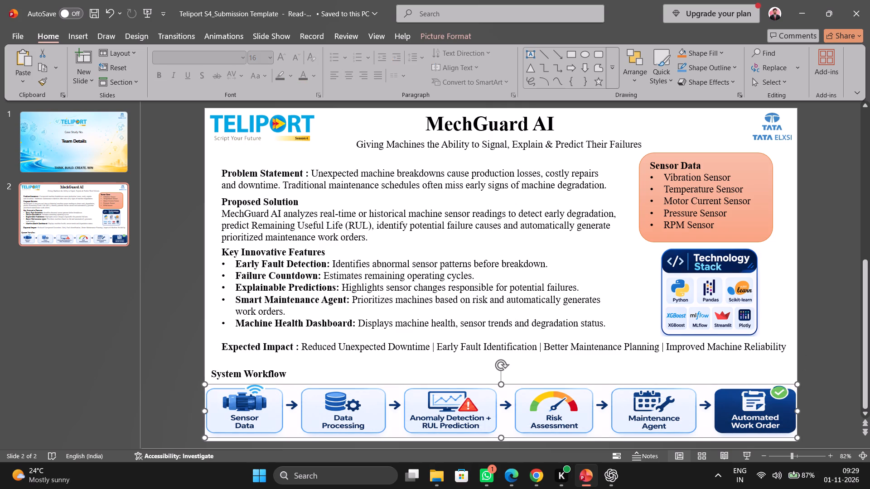
left_click(590, 197)
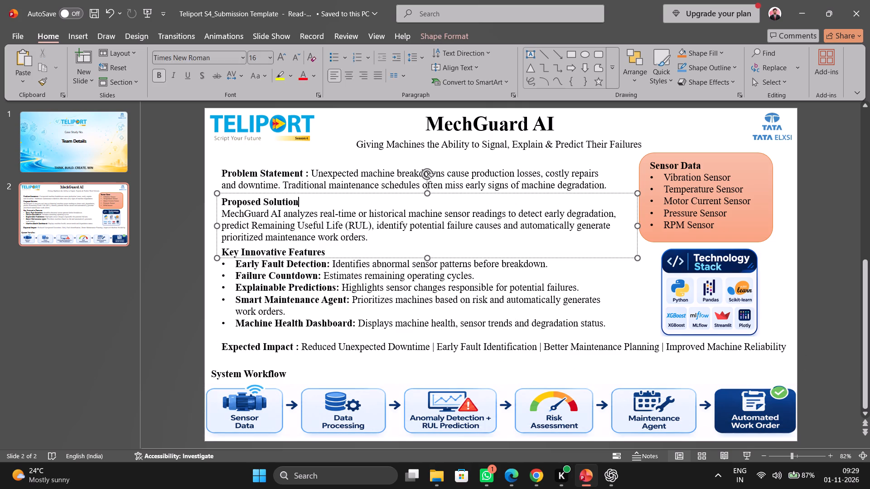
left_click(580, 242)
left_click(571, 281)
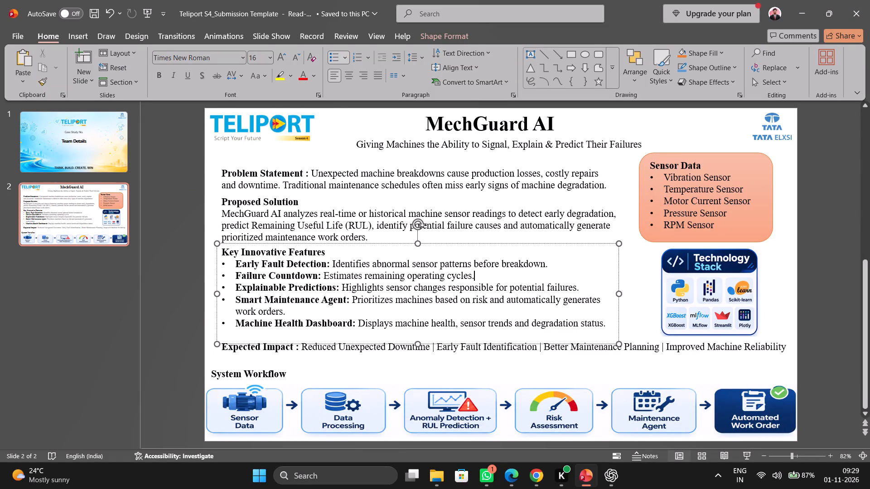
left_click(601, 203)
left_click(660, 129)
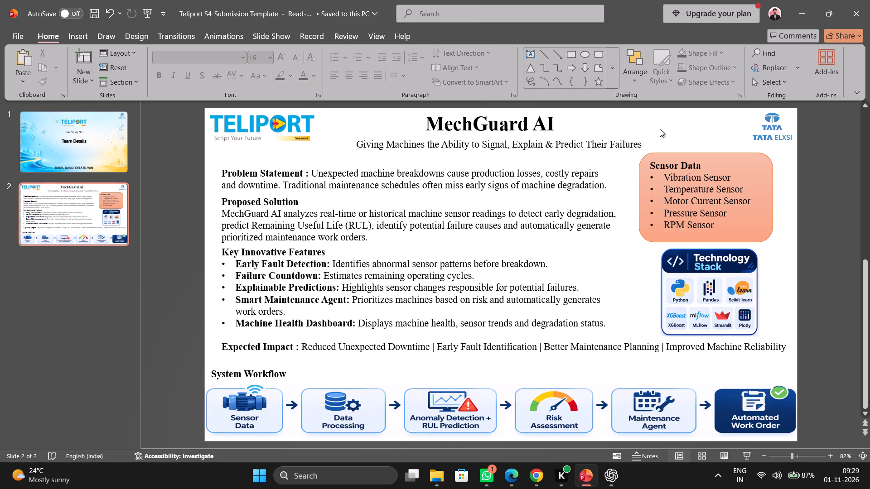
Draw a rounded rectangle about 4.88 cm high and 22.57 cm wide over the Key Innovative Features text and apply the light-blue gradient theme style.
left_click(82, 41)
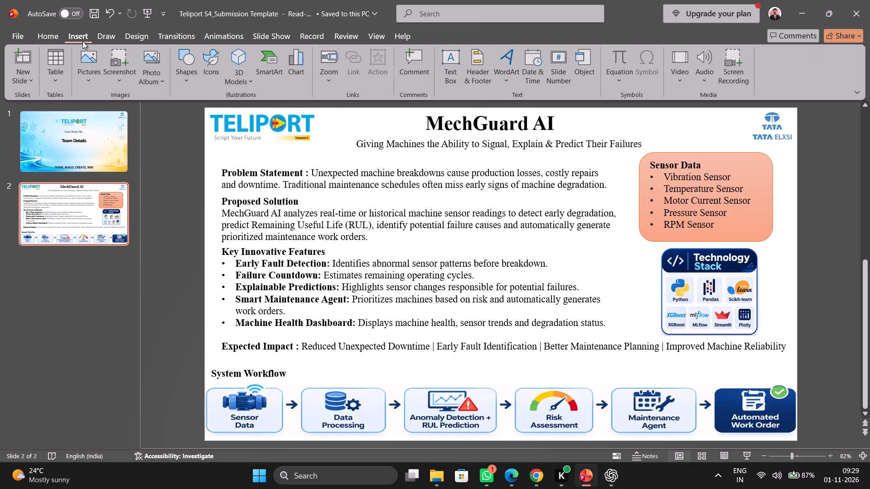
left_click(191, 84)
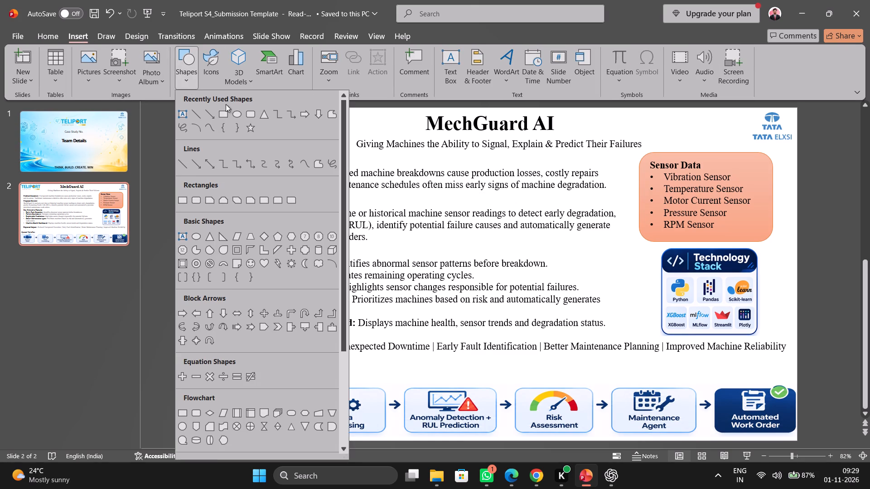
left_click(251, 115)
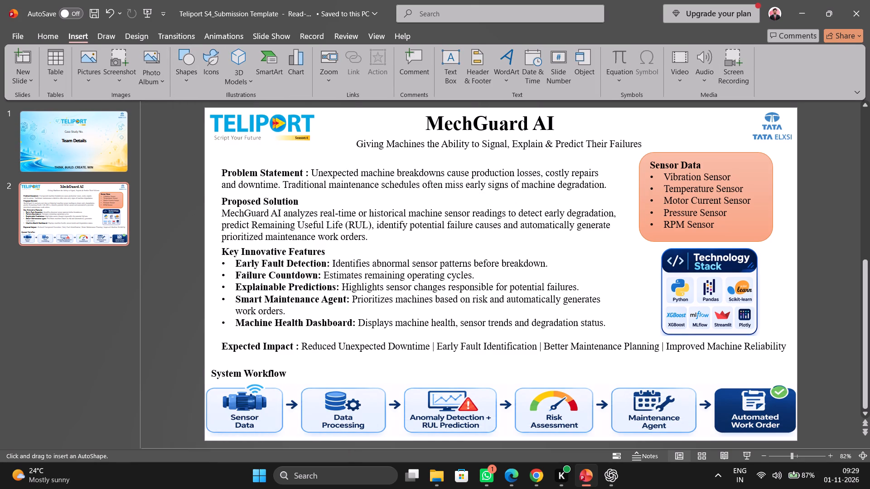
left_click_drag(215, 247, 604, 325)
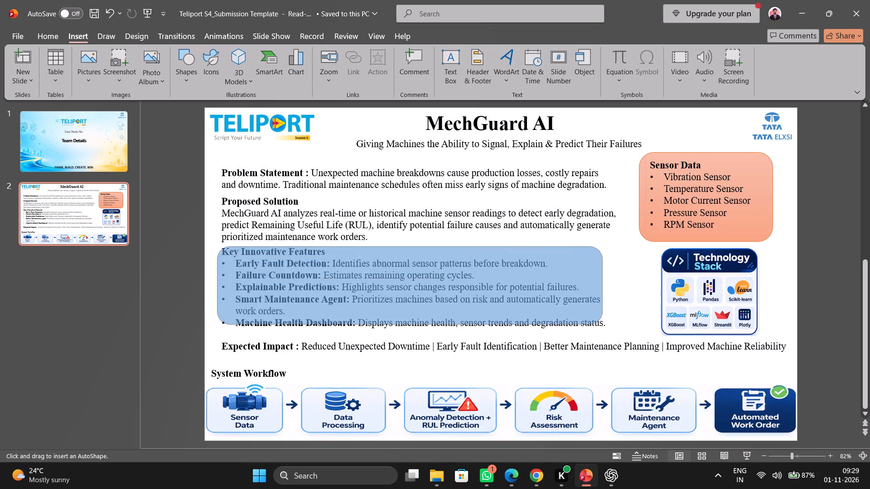
left_click_drag(604, 325, 612, 331)
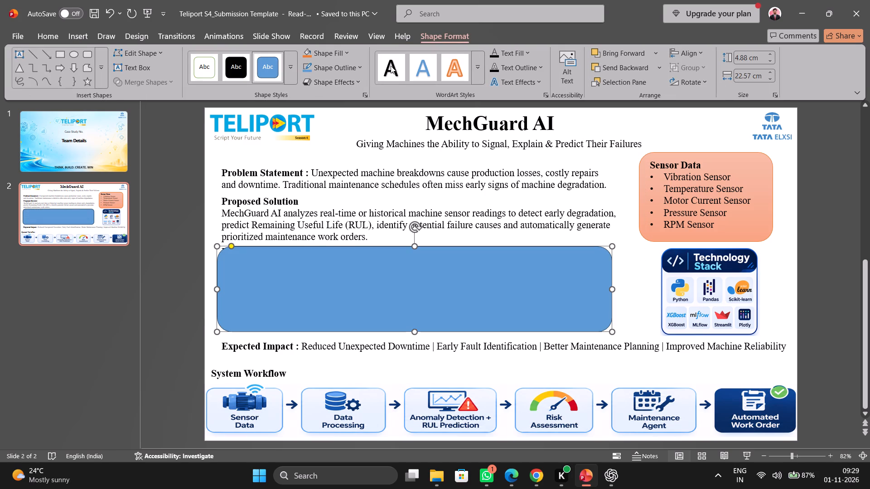
left_click(295, 70)
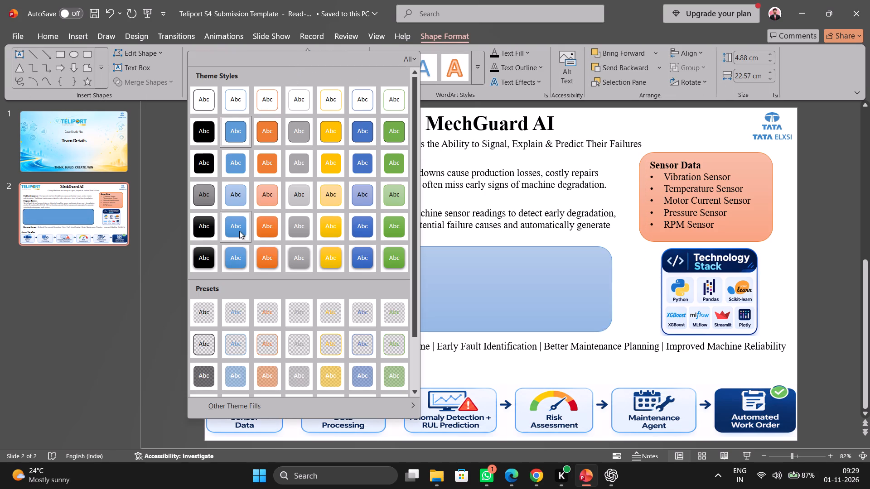
left_click(232, 194)
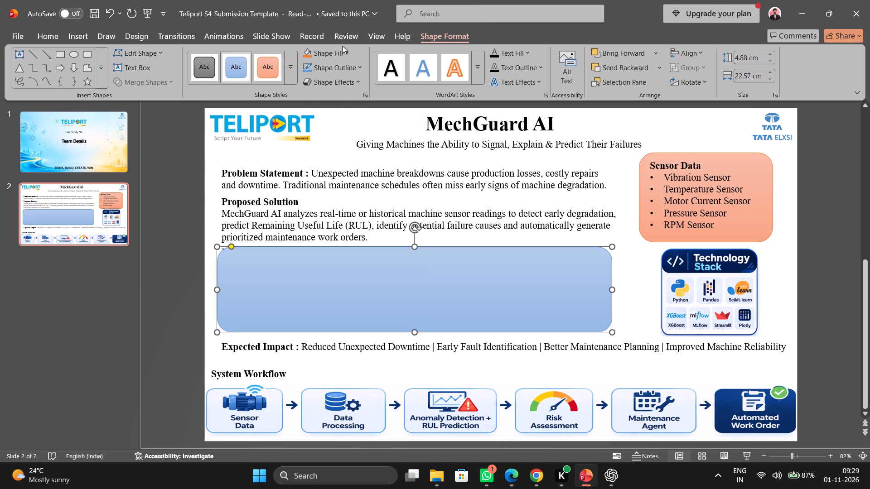
Send the light-blue rounded rectangle to the back, behind the Key Innovative Features text.
left_click(639, 262)
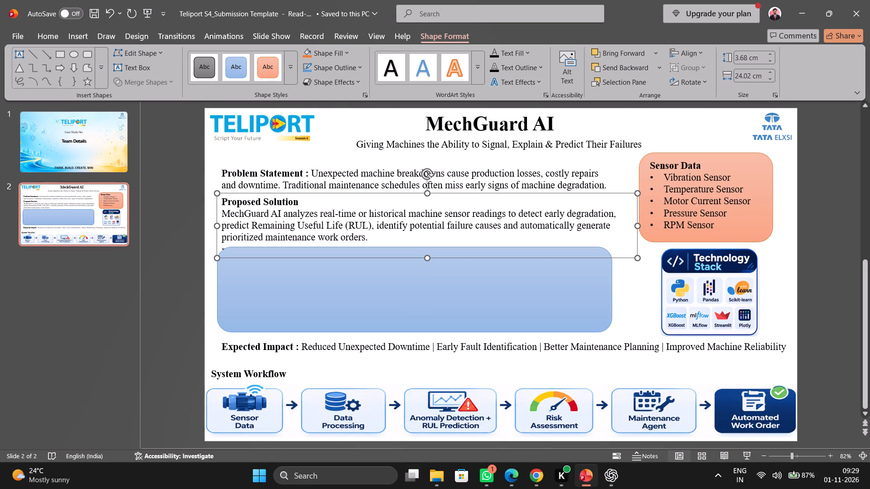
left_click(222, 313)
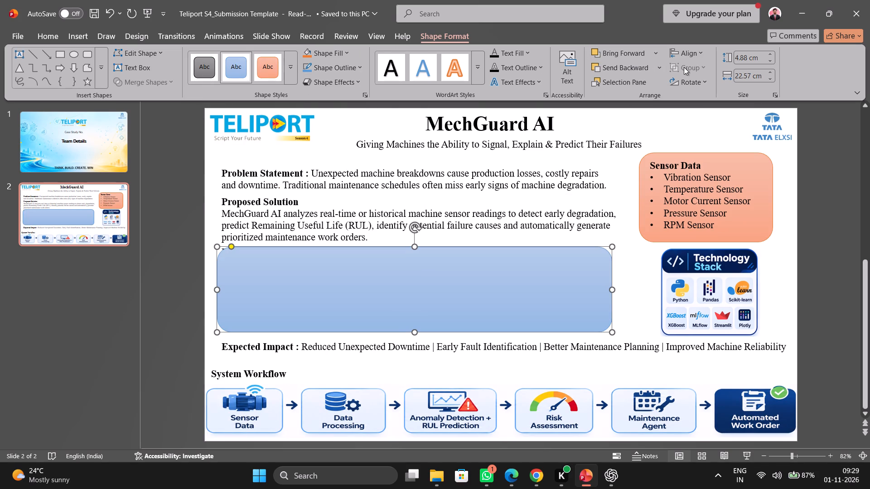
left_click(656, 65)
left_click(630, 100)
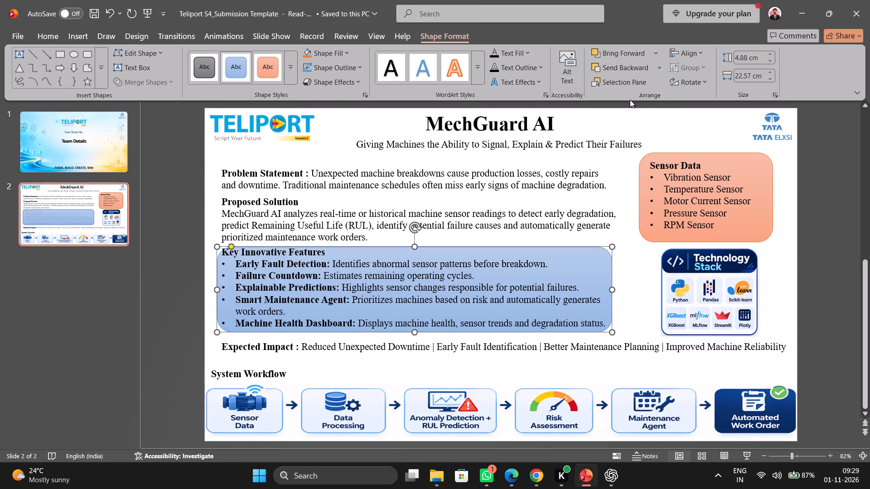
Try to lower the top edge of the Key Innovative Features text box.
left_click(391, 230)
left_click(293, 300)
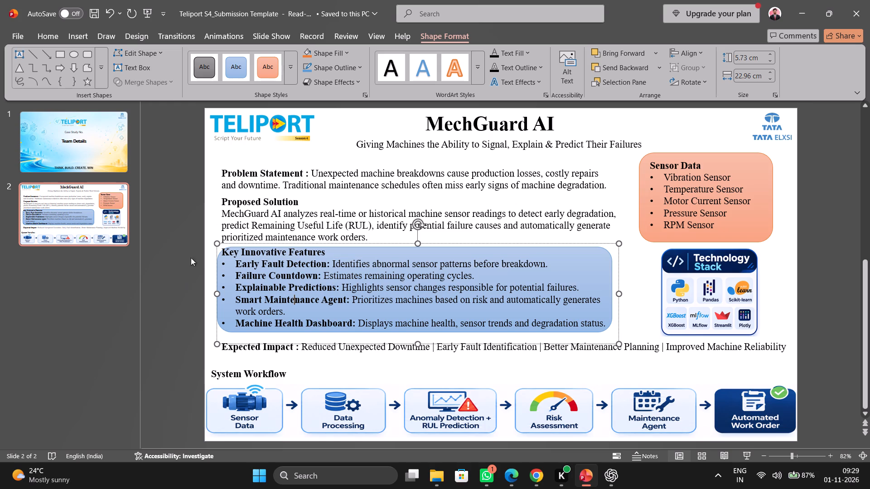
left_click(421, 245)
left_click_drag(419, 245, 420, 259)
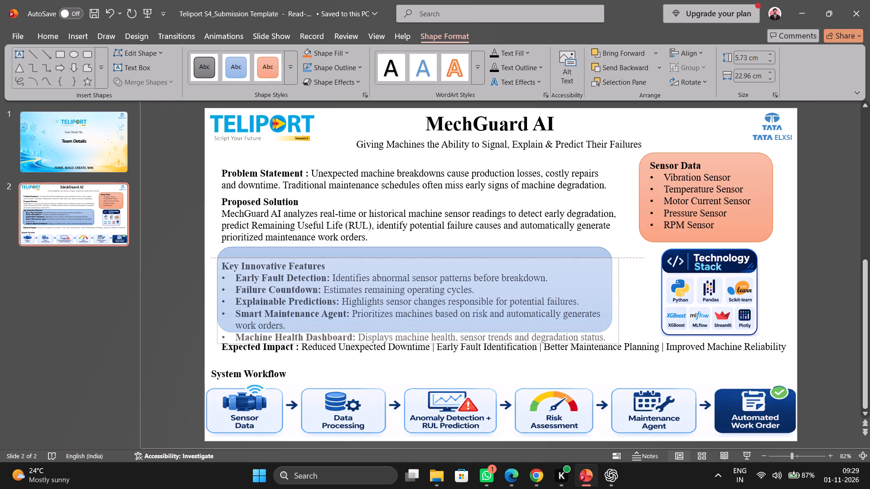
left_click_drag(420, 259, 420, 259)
Move the Key Innovative Features text box down so its heading sits near the middle of the light-blue rectangle.
left_click_drag(480, 277, 438, 295)
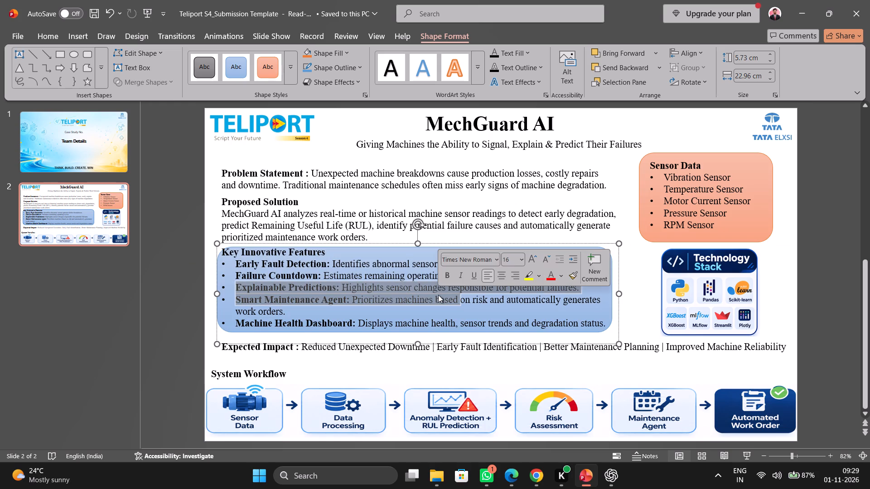
left_click_drag(619, 324, 611, 353)
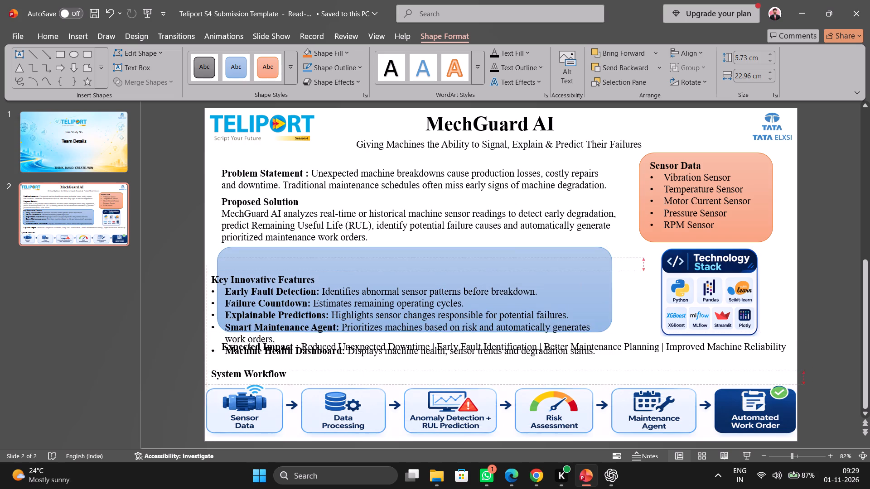
left_click_drag(611, 353, 614, 360)
left_click(454, 264)
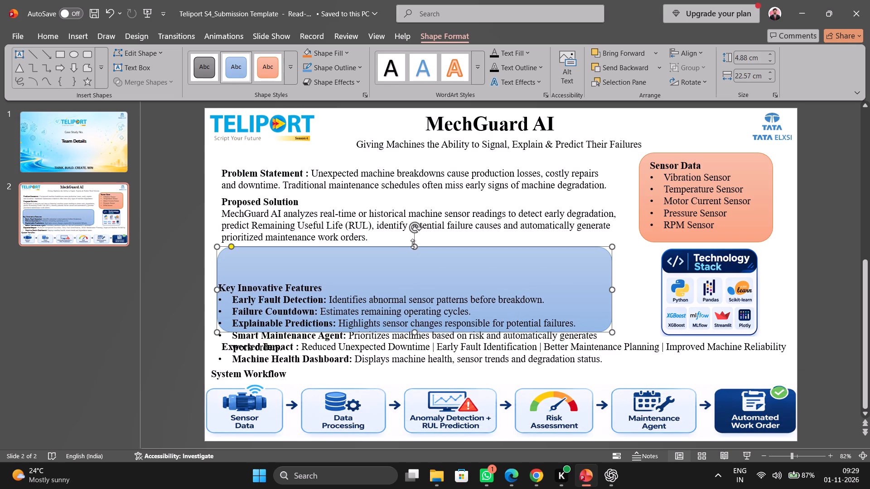
Move the Problem Statement and Proposed Solution text boxes slightly up the slide.
left_click(372, 192)
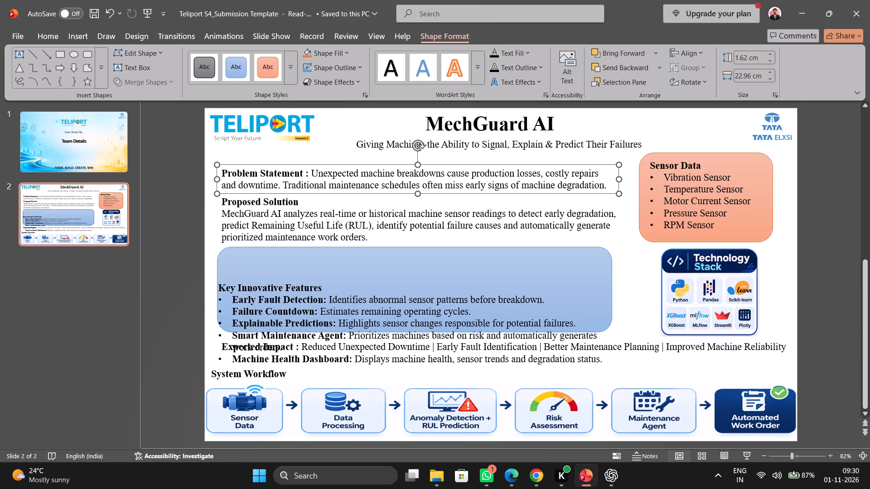
left_click_drag(359, 166, 359, 161)
left_click(345, 187)
left_click(339, 210)
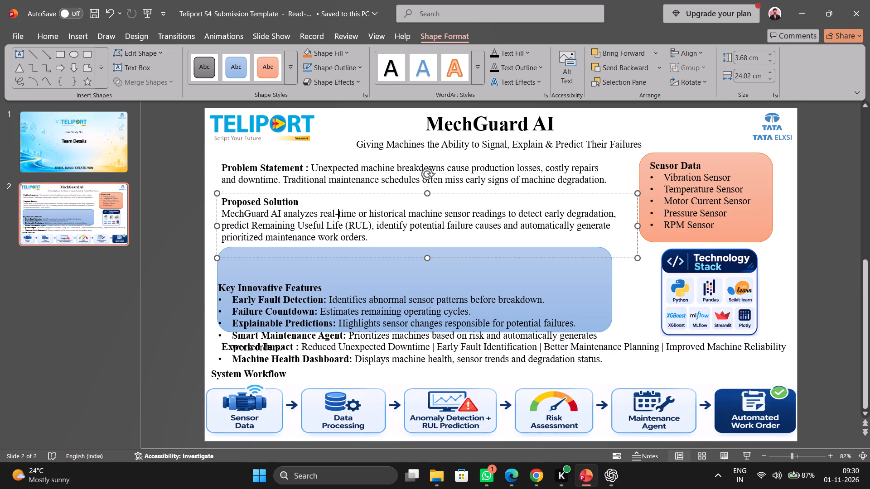
left_click_drag(339, 192, 339, 187)
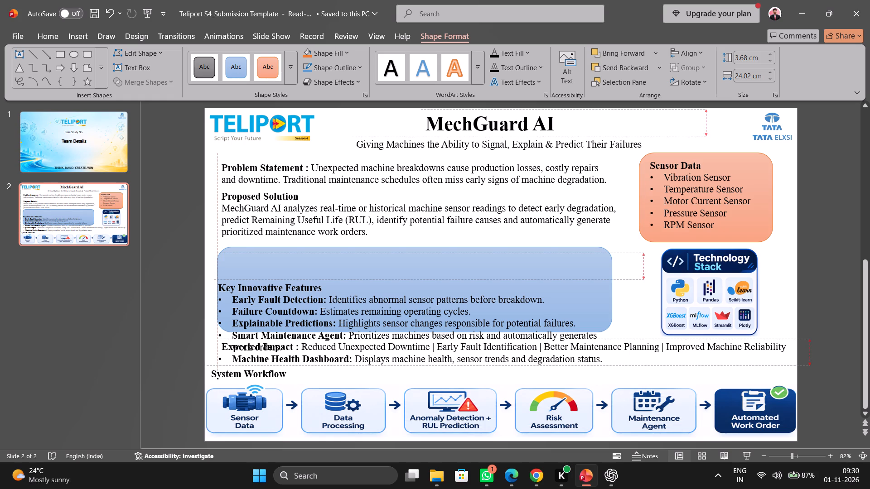
left_click_drag(339, 187, 339, 187)
Raise the top edge of the light-blue rectangle to make it about 5.13 cm high.
left_click(380, 278)
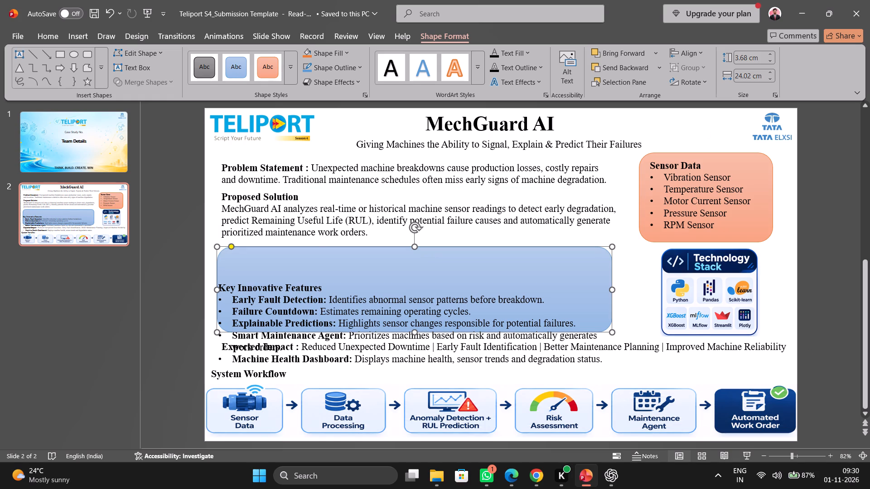
left_click_drag(416, 248, 416, 242)
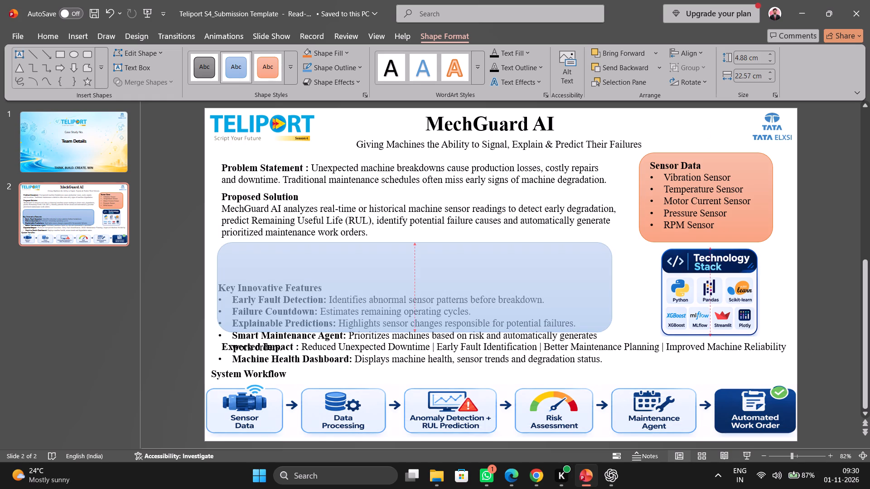
left_click_drag(416, 242, 416, 243)
Move the Key Innovative Features text box up so its heading sits at the top of the light-blue rectangle.
left_click(383, 307)
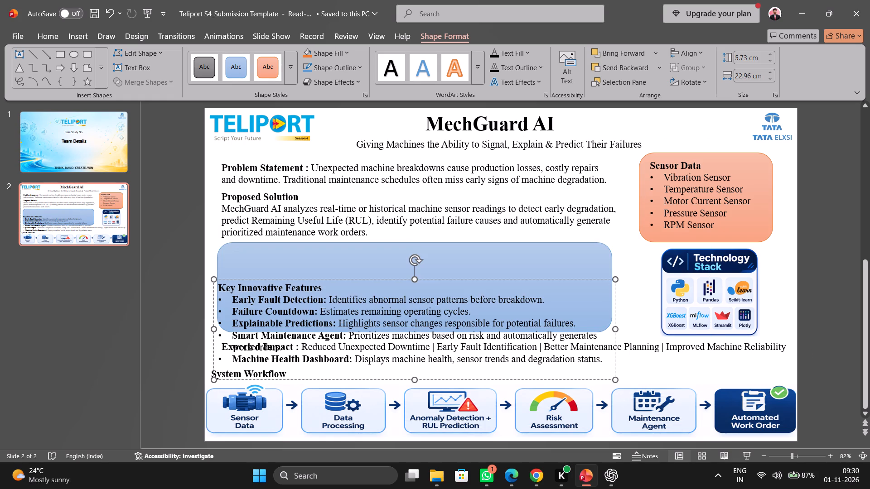
left_click_drag(379, 280, 387, 244)
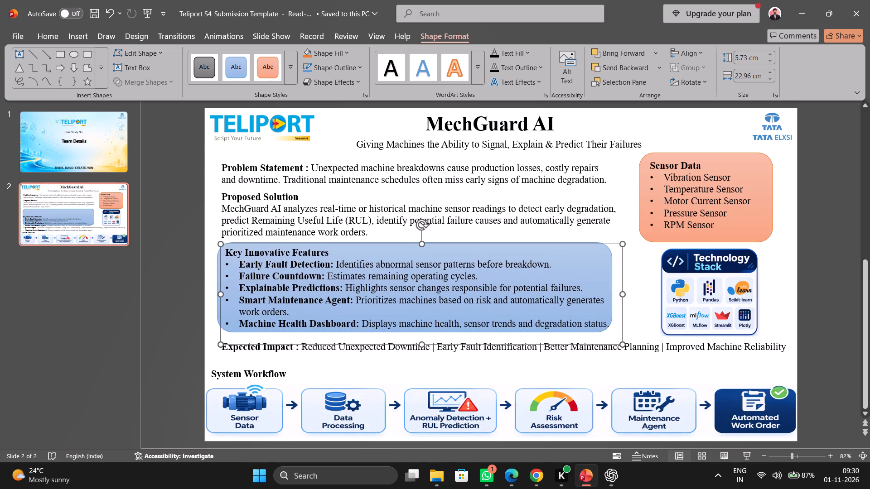
left_click(628, 300)
Narrow the Key Innovative Features text box to about 21.97 cm wide and try to raise its bottom edge.
left_click(554, 271)
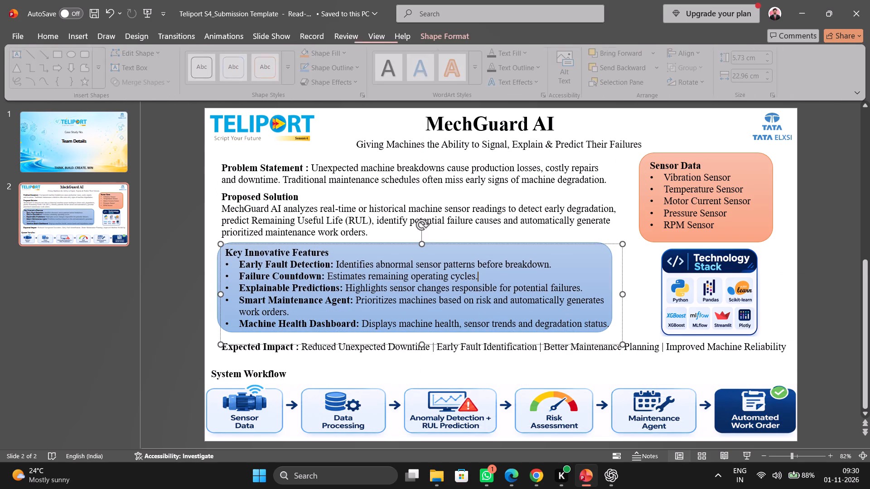
left_click_drag(620, 292, 602, 291)
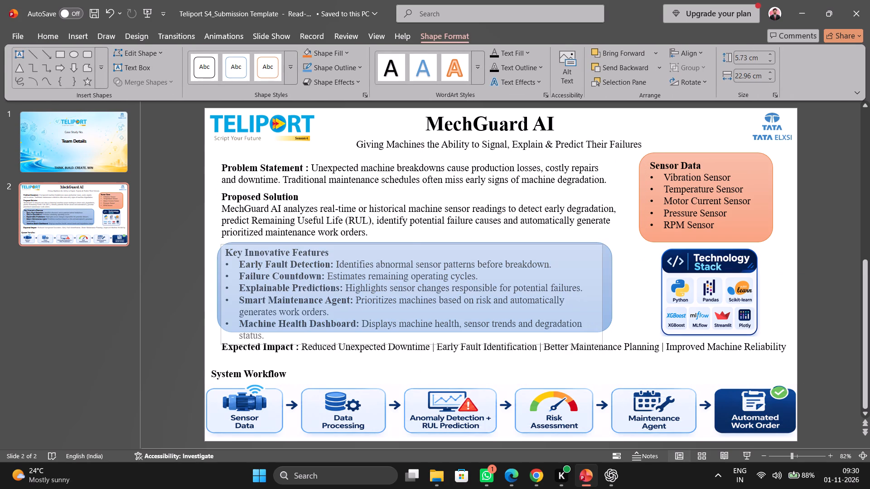
left_click_drag(602, 291, 605, 291)
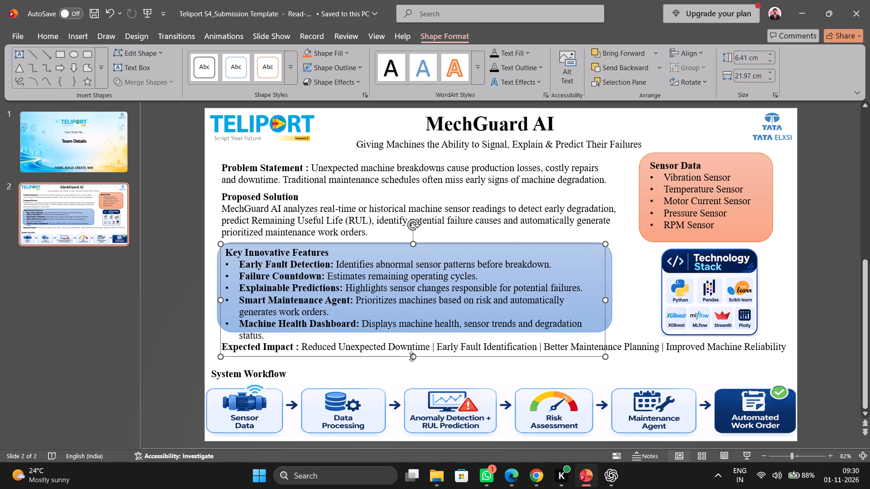
left_click_drag(411, 356, 406, 331)
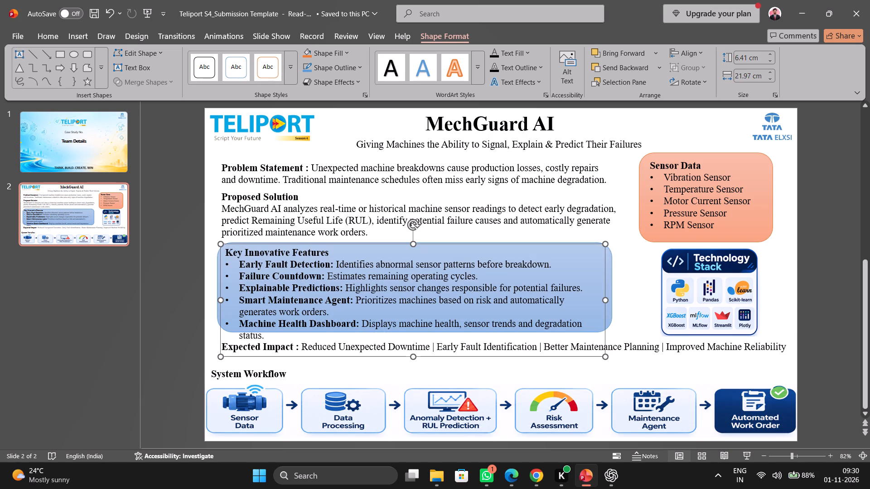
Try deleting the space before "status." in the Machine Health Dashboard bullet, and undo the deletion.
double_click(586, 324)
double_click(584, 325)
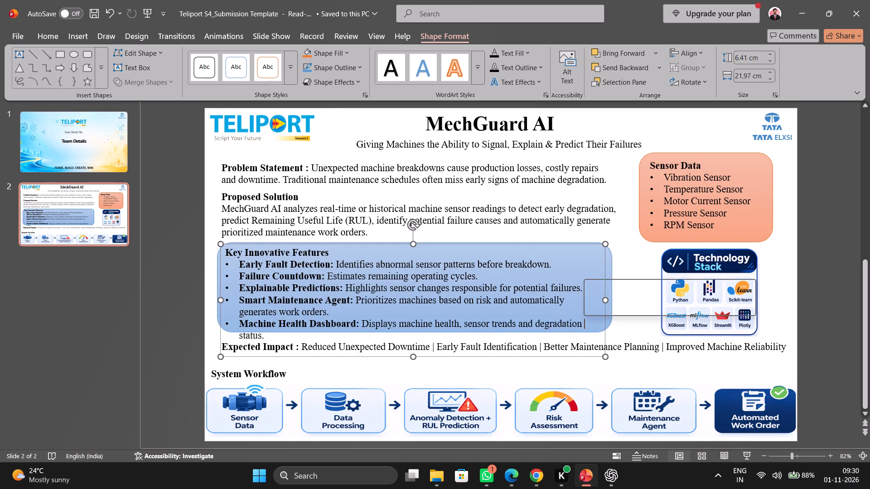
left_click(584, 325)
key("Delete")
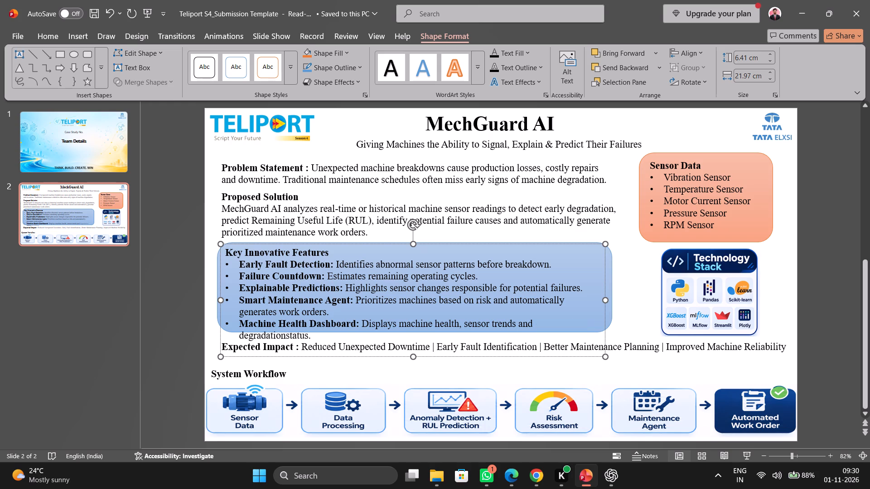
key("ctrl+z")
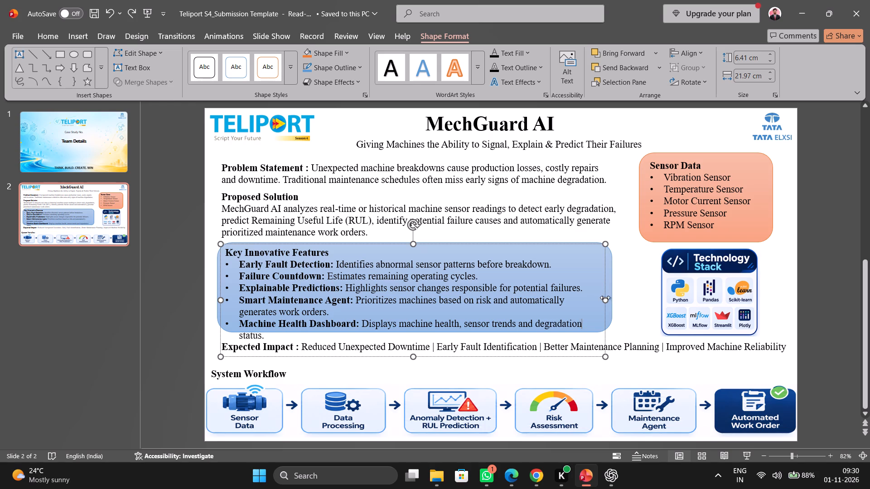
Move the Key Innovative Features text box off the light-blue rectangle and extend the rectangle's bottom edge to about 5.5 cm high.
left_click(524, 244)
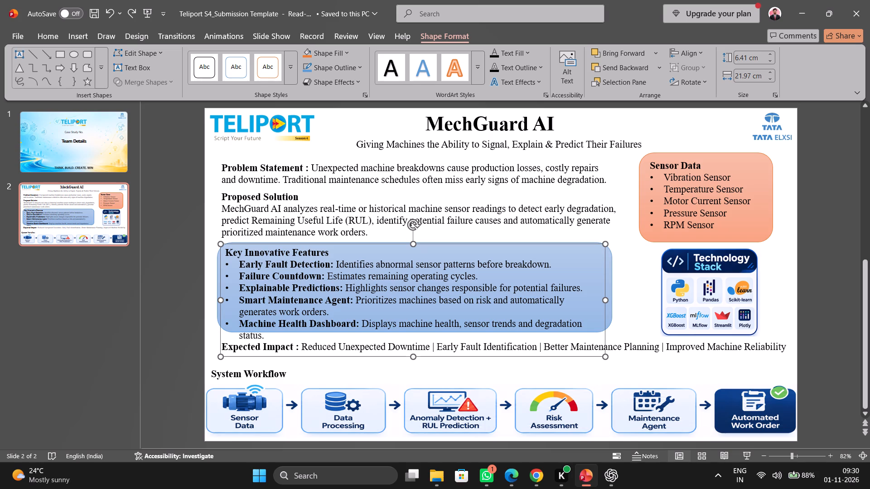
left_click_drag(551, 245, 691, 139)
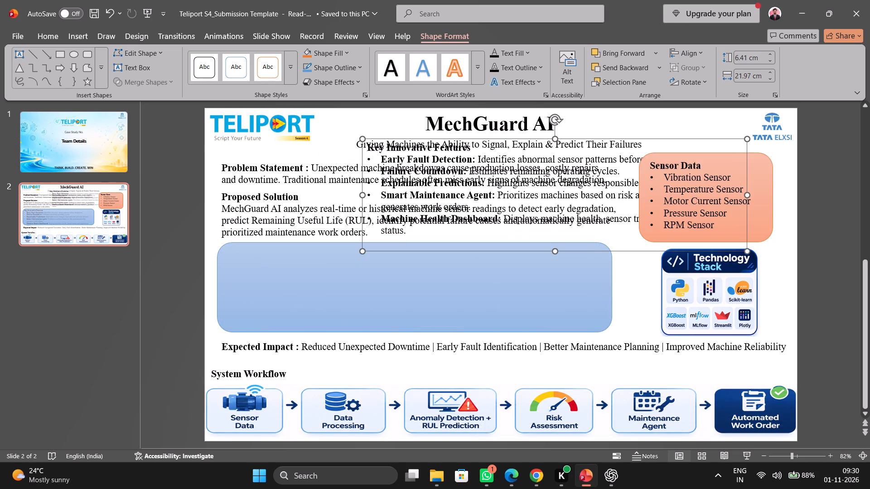
left_click(415, 350)
left_click(423, 330)
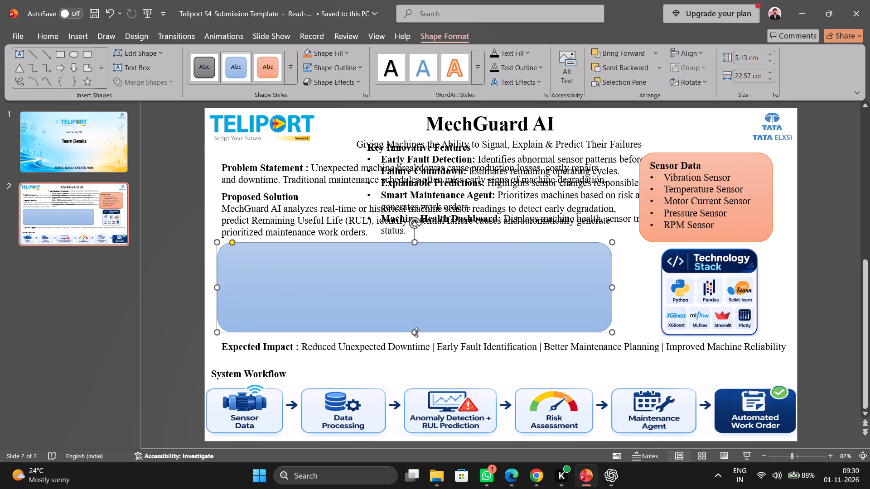
left_click_drag(416, 332, 414, 339)
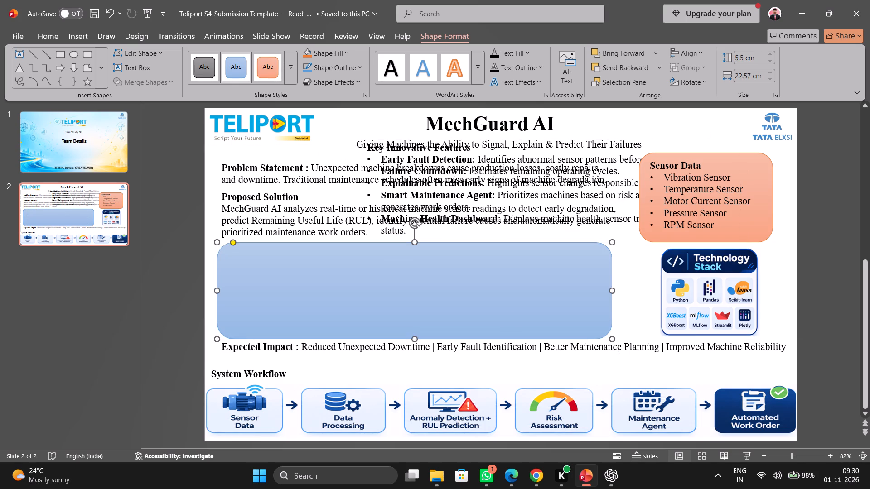
Move the Expected Impact text box slightly down, clear of the light-blue rectangle.
left_click(410, 345)
left_click(417, 365)
left_click_drag(417, 365, 411, 369)
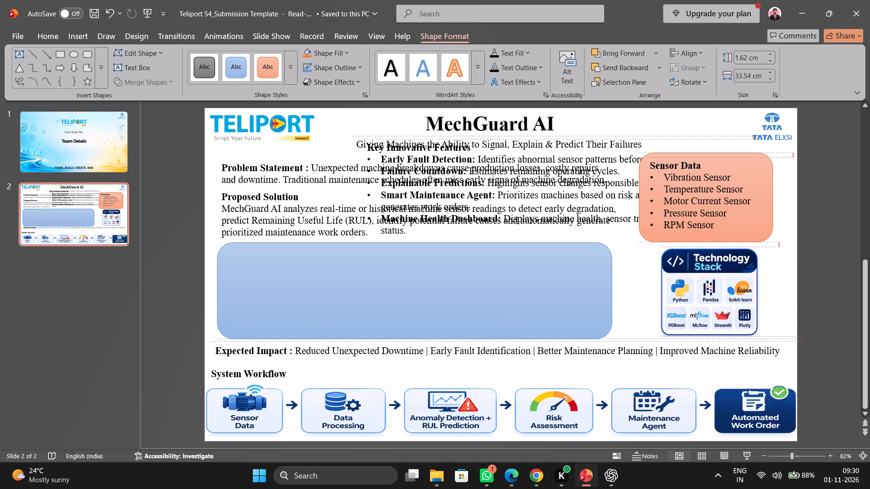
left_click_drag(411, 369, 408, 371)
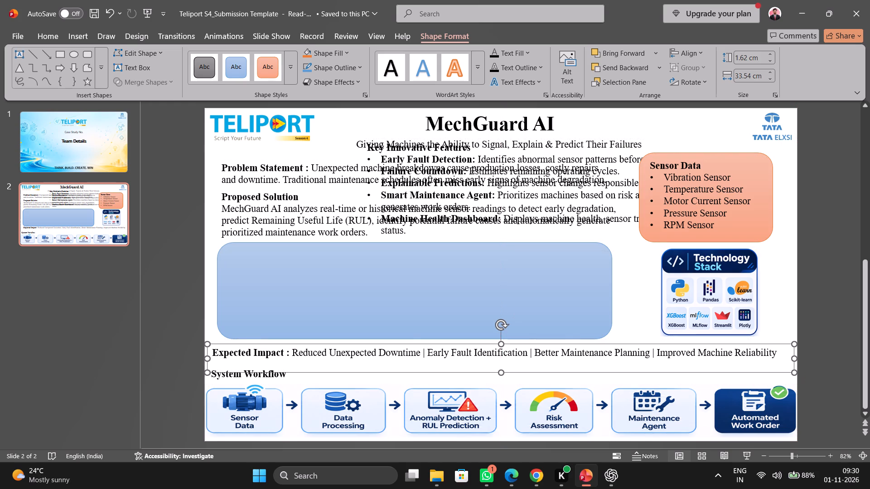
Move the Key Innovative Features text box back onto the light-blue rectangle so all its lines fit inside.
left_click(402, 307)
left_click(541, 207)
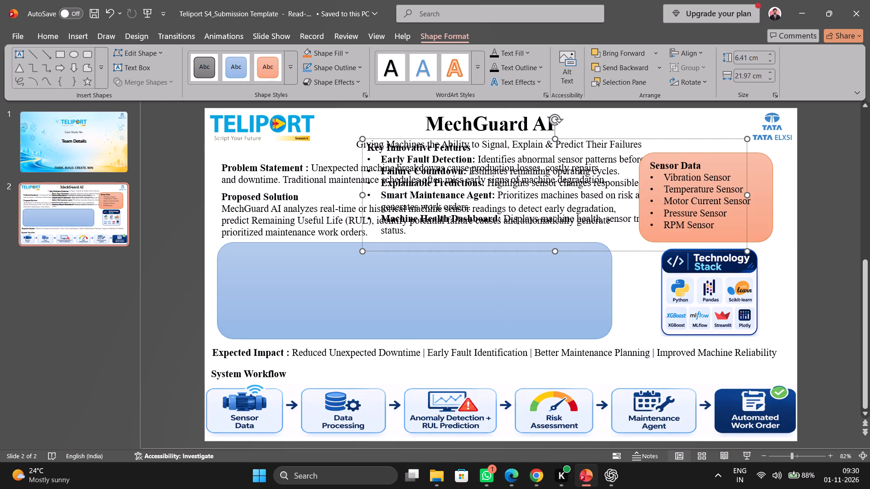
left_click_drag(512, 139, 371, 240)
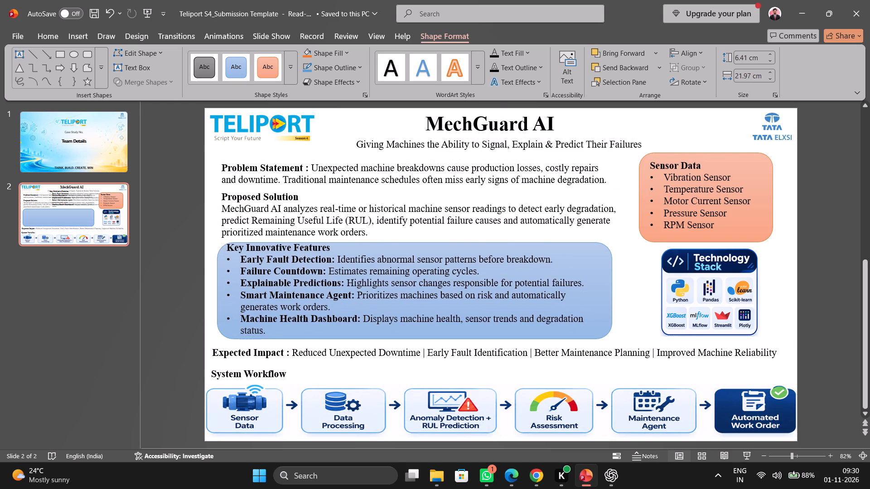
left_click_drag(371, 240, 371, 241)
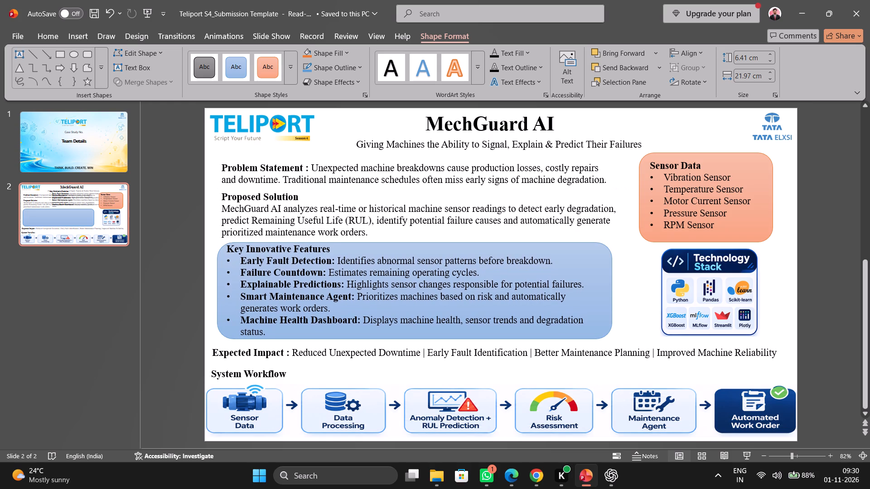
left_click_drag(371, 241, 371, 242)
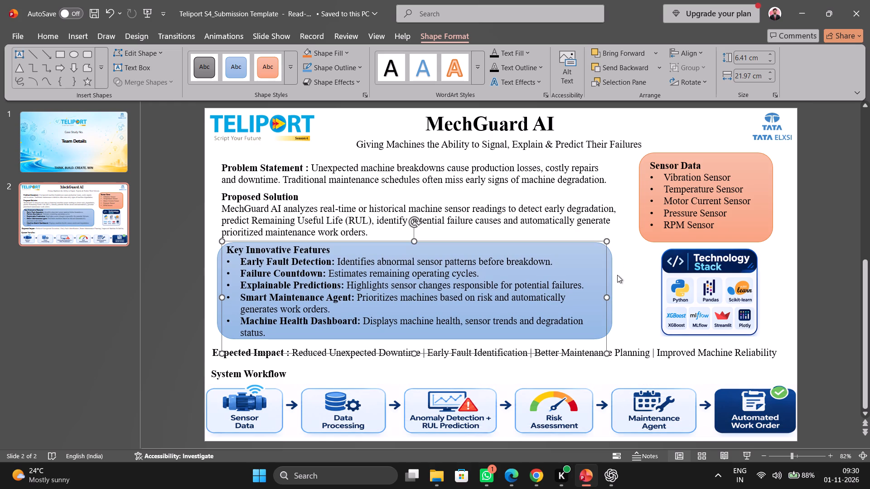
left_click(617, 275)
Nudge the Expected Impact text box sideways to bring its start closer to the light-blue rectangle's left edge.
left_click(454, 371)
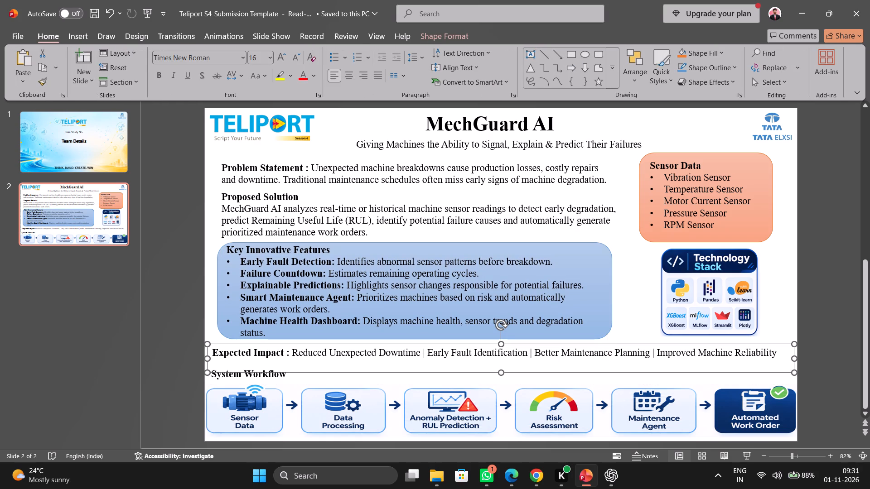
left_click_drag(463, 344, 466, 342)
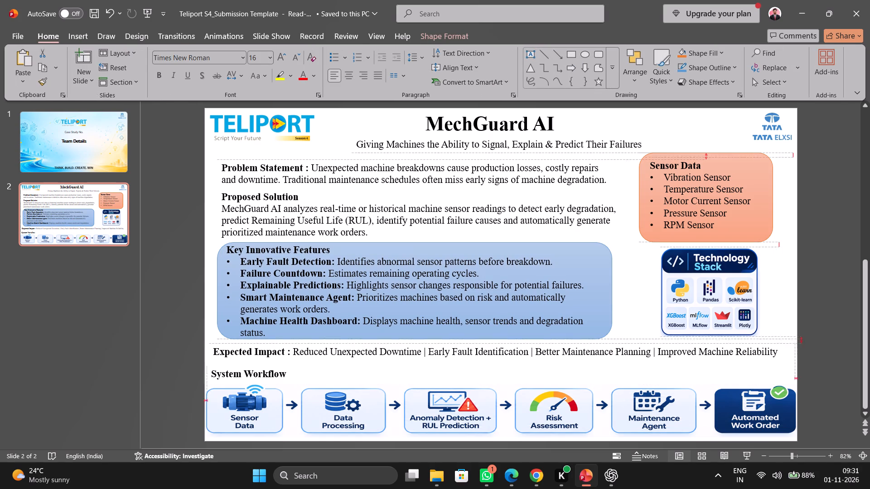
left_click_drag(466, 342, 469, 345)
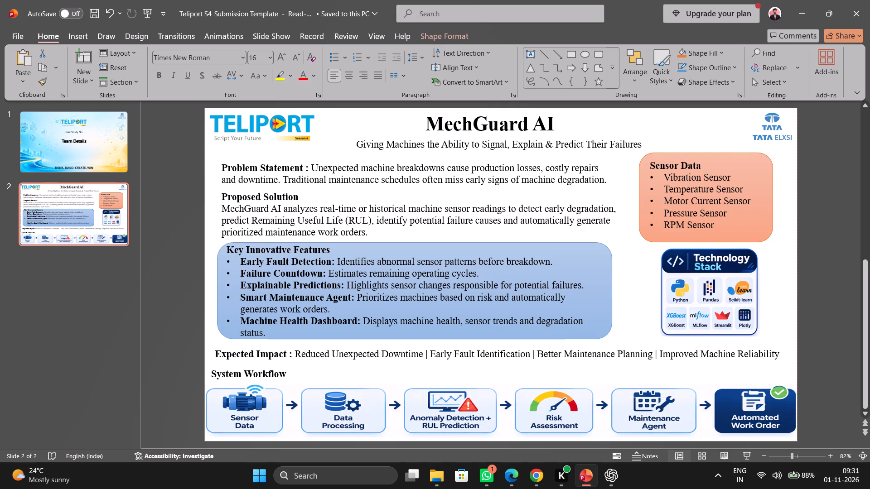
left_click_drag(469, 345, 468, 344)
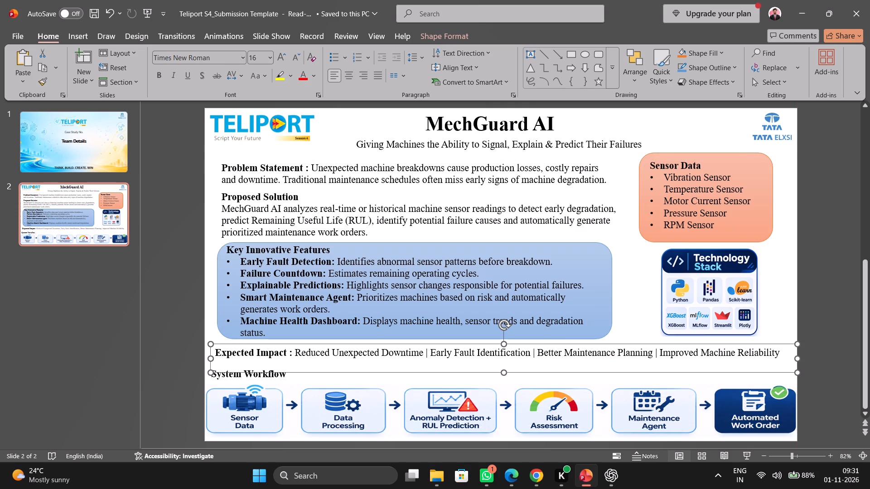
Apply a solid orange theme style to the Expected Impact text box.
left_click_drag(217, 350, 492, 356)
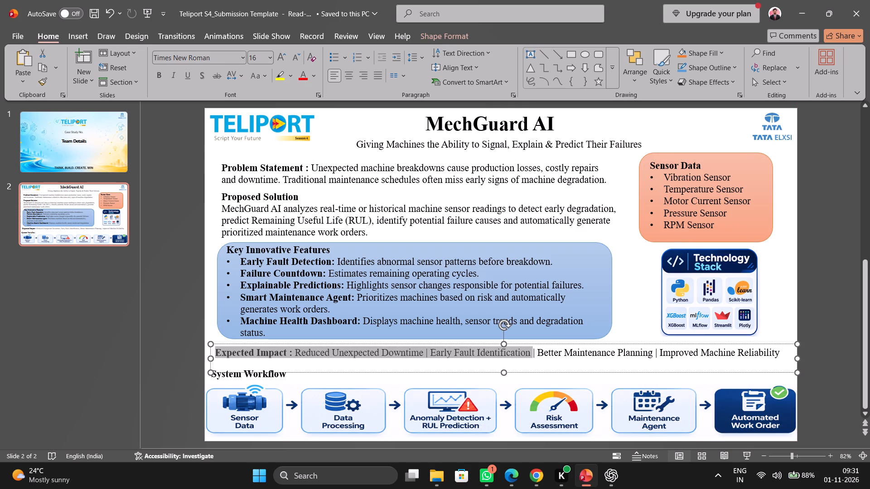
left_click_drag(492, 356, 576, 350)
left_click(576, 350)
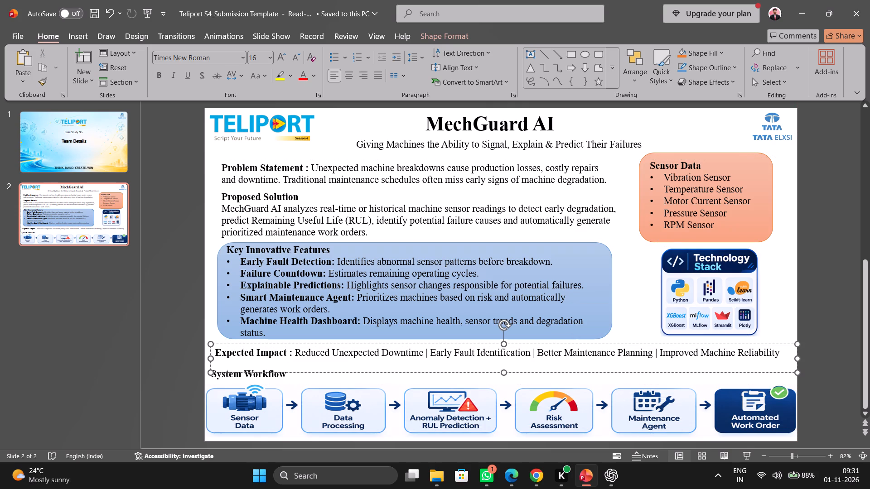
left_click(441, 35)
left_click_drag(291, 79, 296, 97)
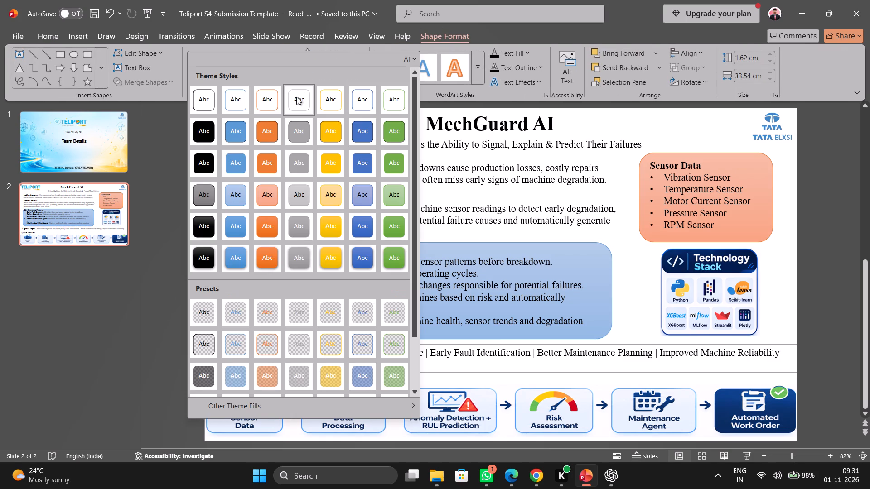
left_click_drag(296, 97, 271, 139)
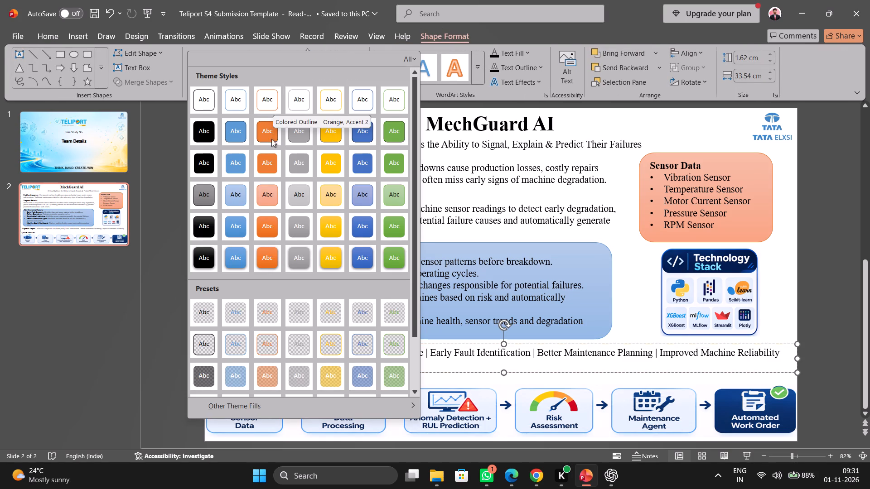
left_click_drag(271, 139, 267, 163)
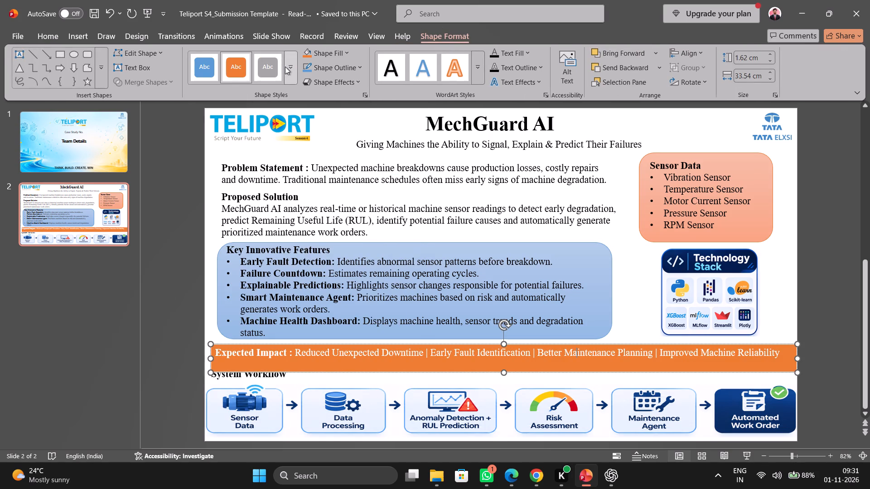
Apply the light-blue gradient theme style to the Expected Impact text box.
left_click_drag(285, 67, 228, 194)
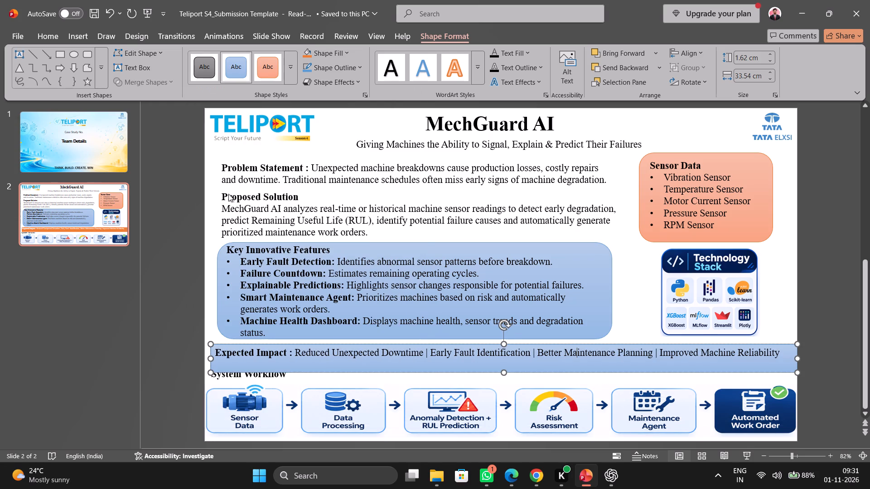
Apply the white-fill theme style with an orange outline to the Expected Impact text box.
left_click(289, 67)
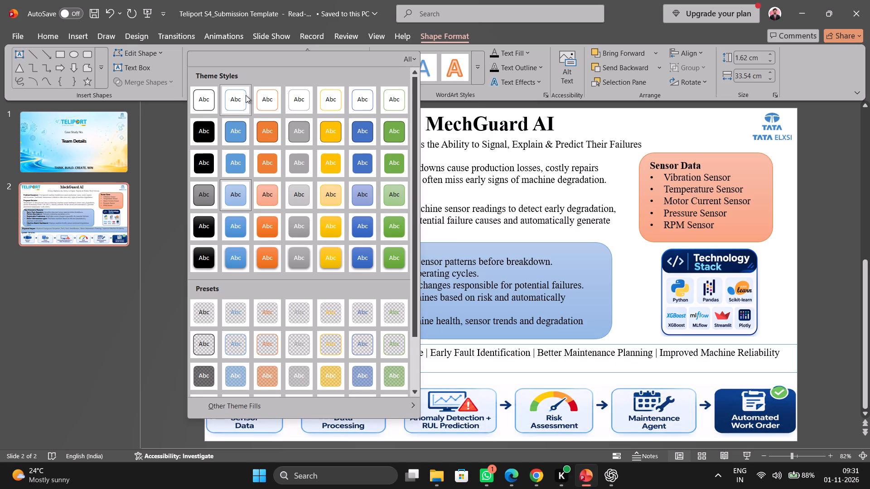
left_click(277, 98)
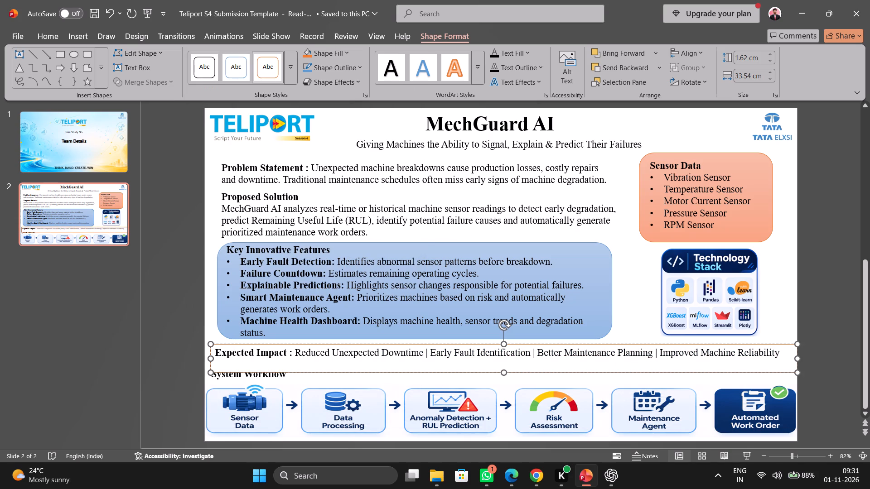
Remove the empty last line from the Expected Impact text box so its height shrinks to 0.94 cm.
left_click(379, 383)
left_click(522, 372)
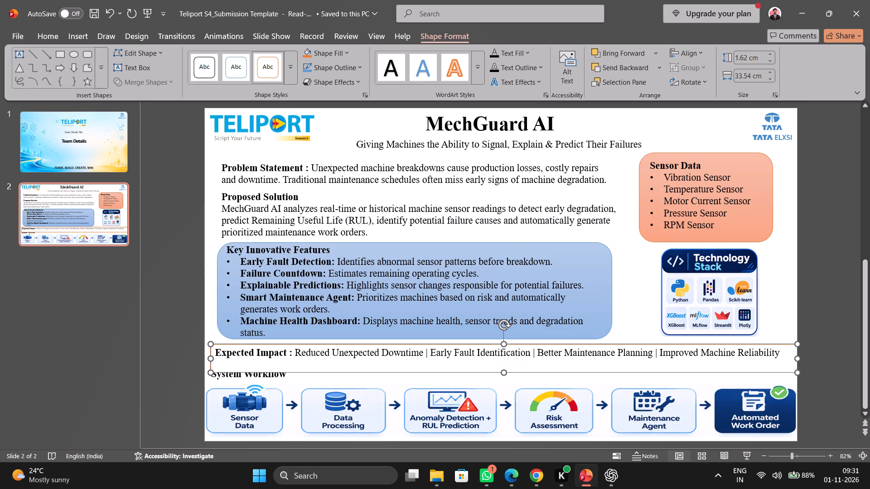
left_click_drag(503, 372, 503, 363)
left_click(779, 356)
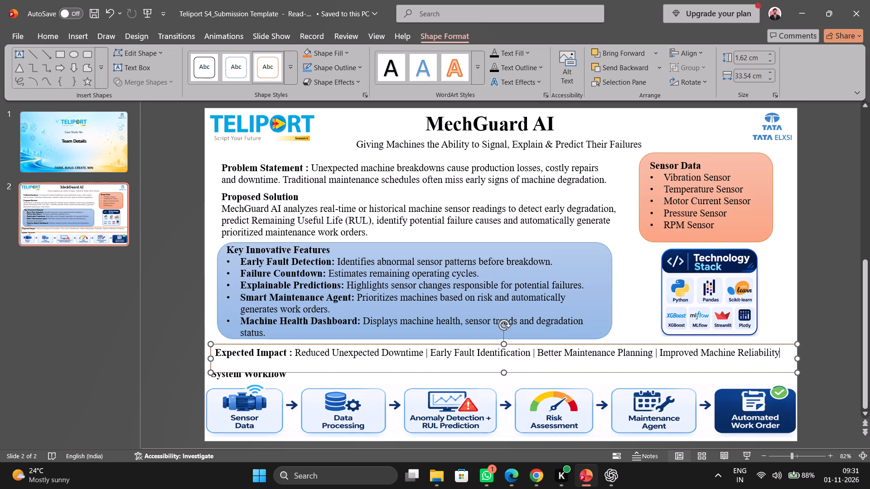
key("Delete")
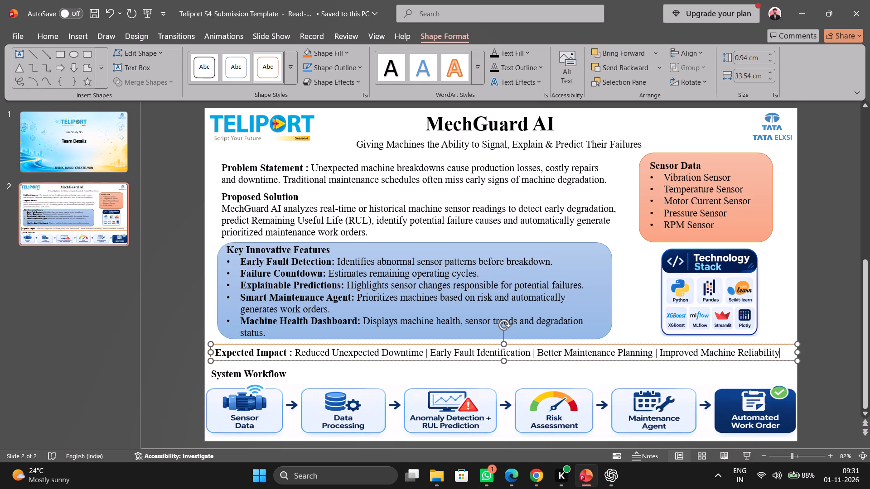
Nudge the Expected Impact text box slightly down, between the Key Innovative Features rectangle and the System Workflow heading.
left_click(734, 344)
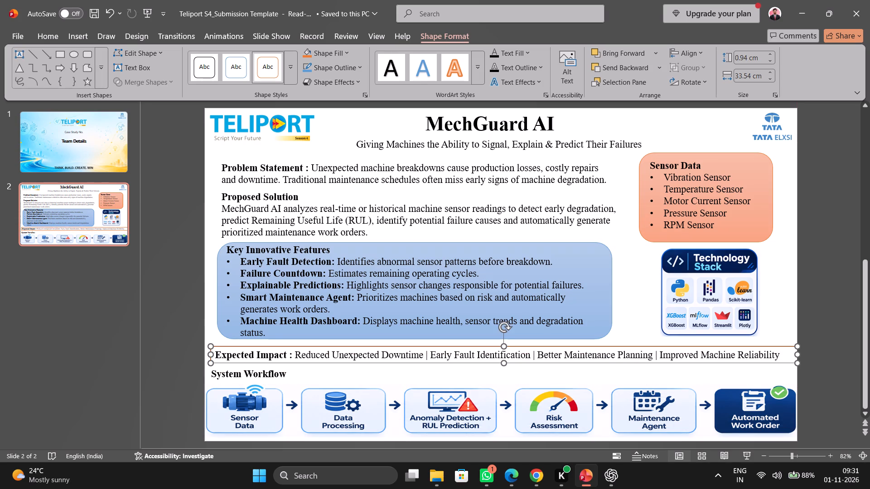
Add a full stop after "Improved Machine Reliability" in the Expected Impact line.
left_click(782, 357)
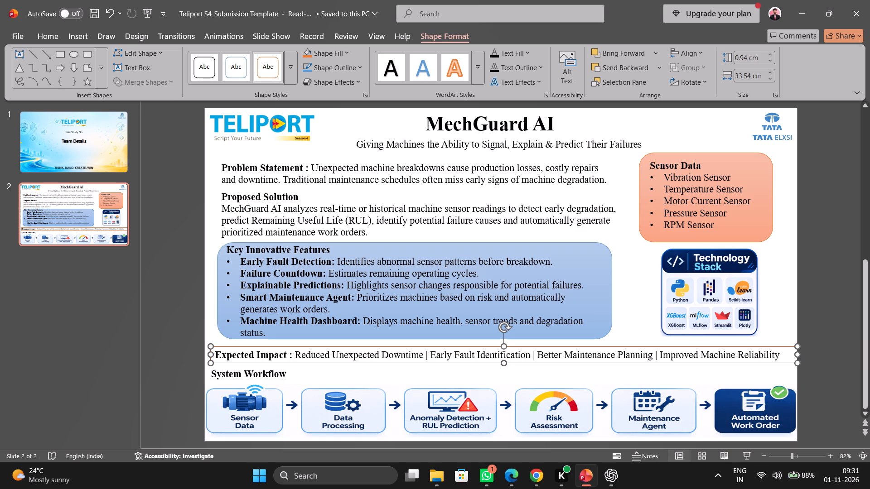
left_click(779, 355)
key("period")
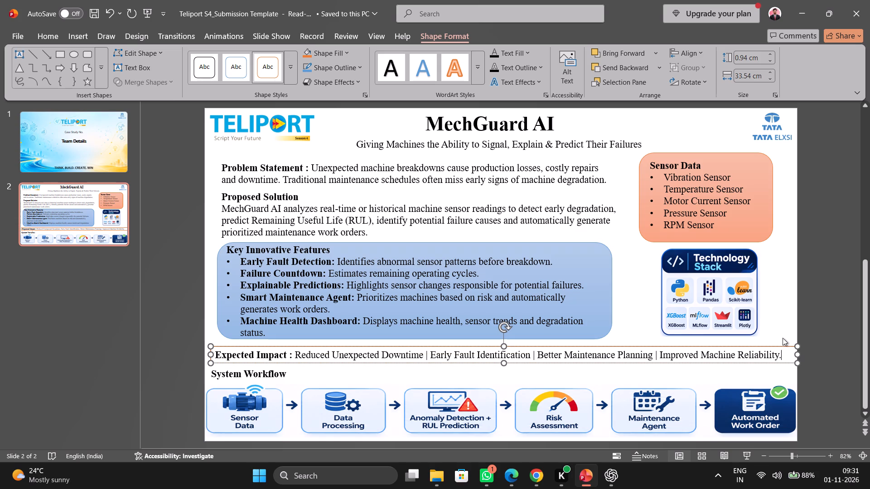
left_click(783, 338)
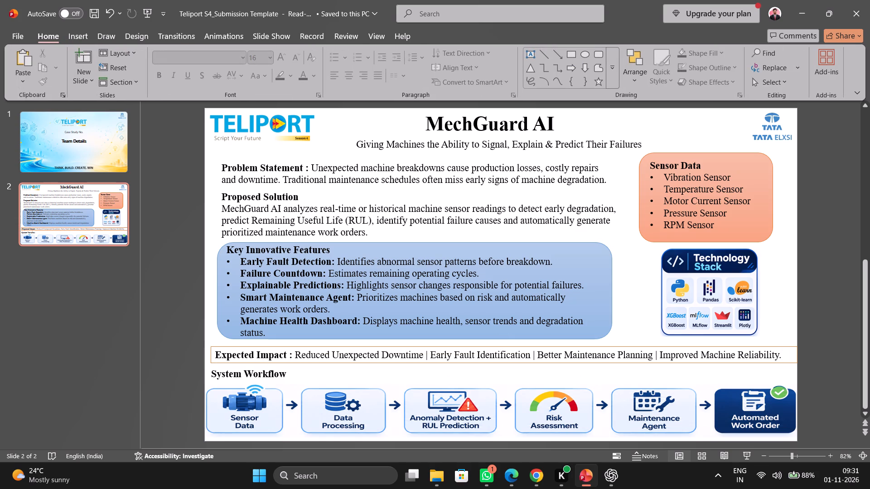
Nudge the Proposed Solution text box slightly up, closer to the Problem Statement text.
left_click(317, 198)
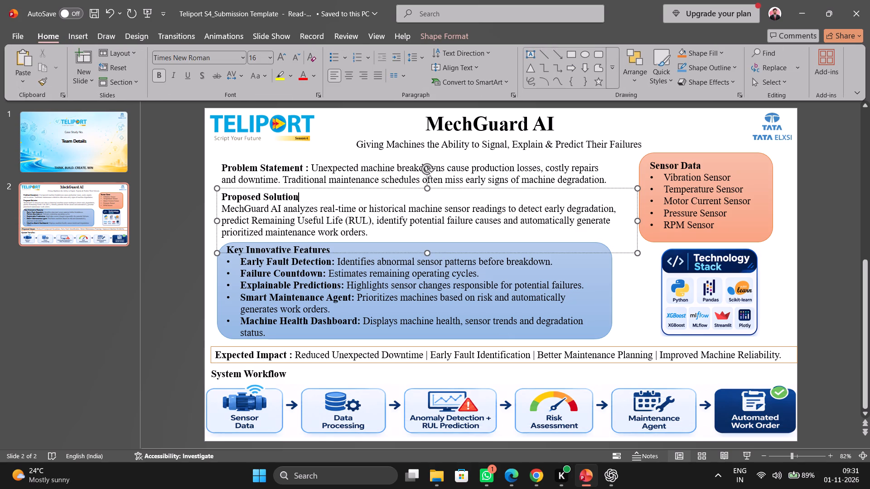
left_click(320, 189)
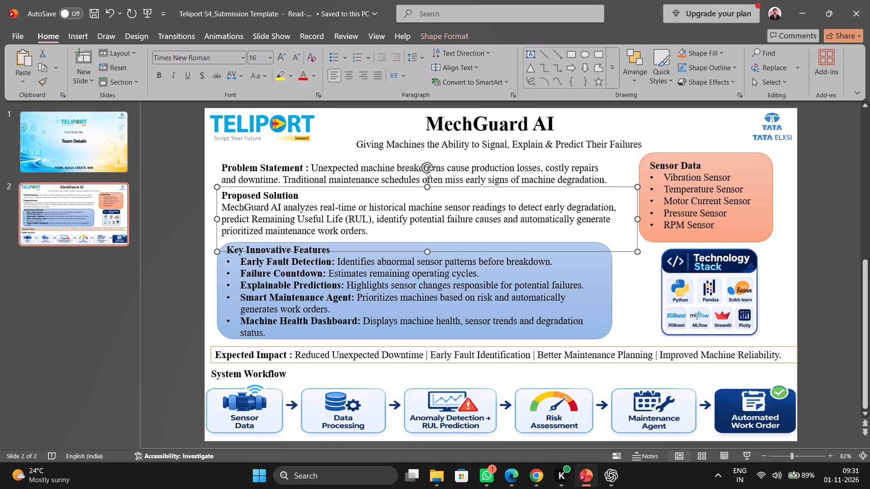
left_click(241, 384)
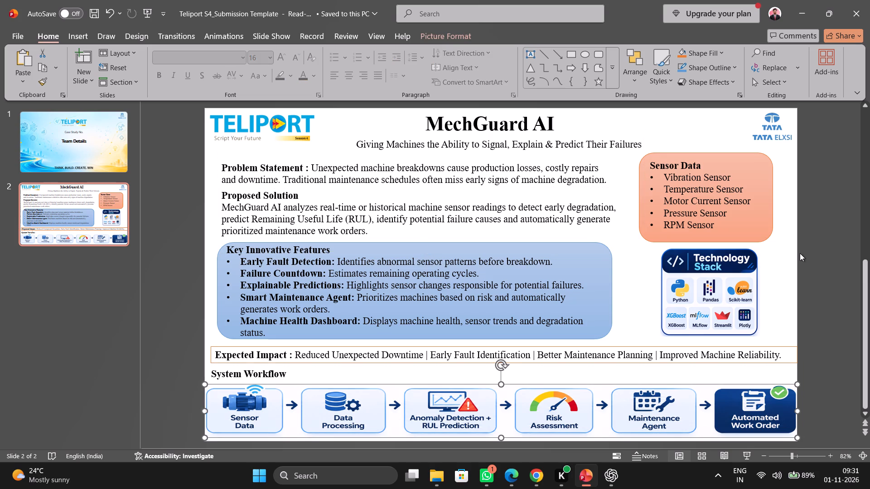
left_click(800, 253)
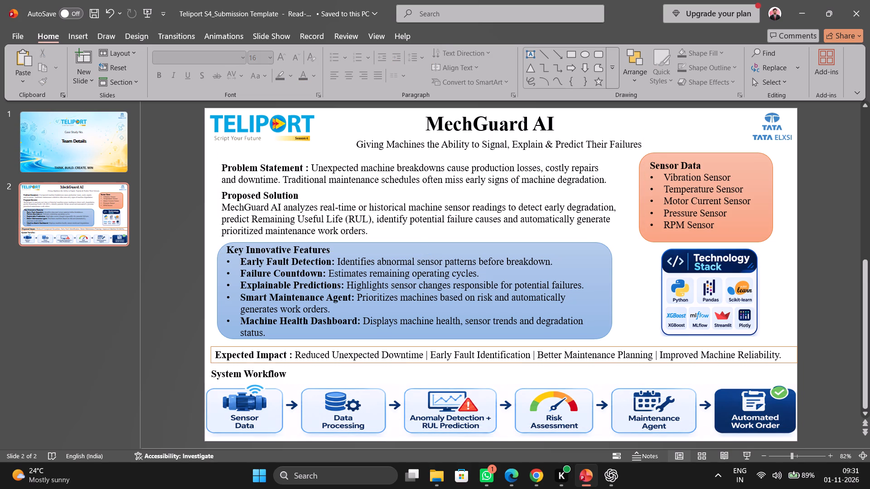
Apply the white-fill theme style with an orange outline to the tagline text box under the MechGuard AI title.
left_click_drag(428, 125, 551, 136)
left_click(535, 157)
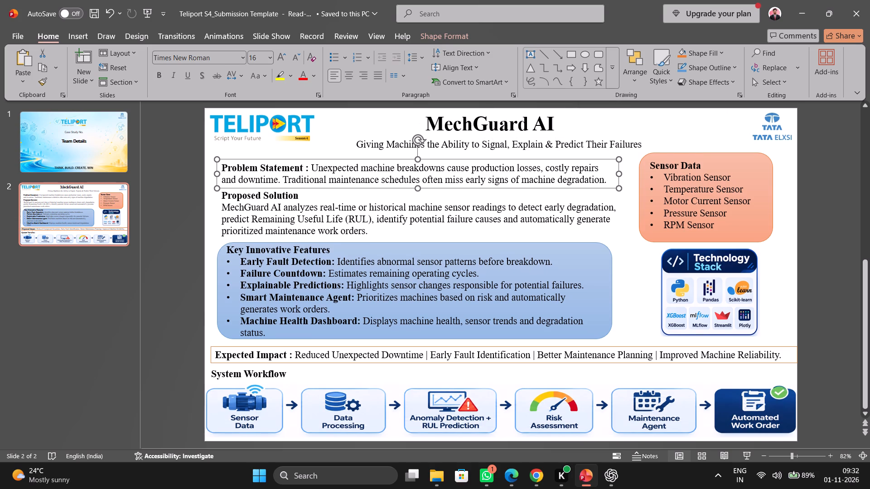
left_click(497, 145)
left_click(463, 136)
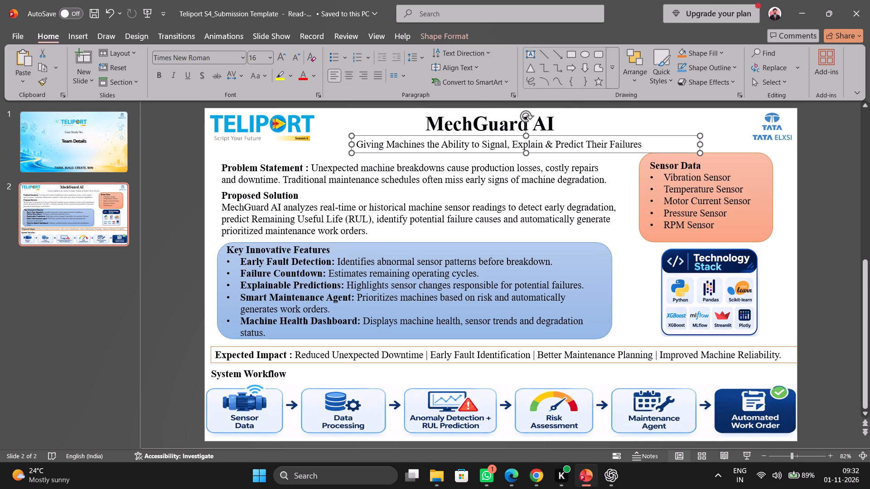
double_click(446, 34)
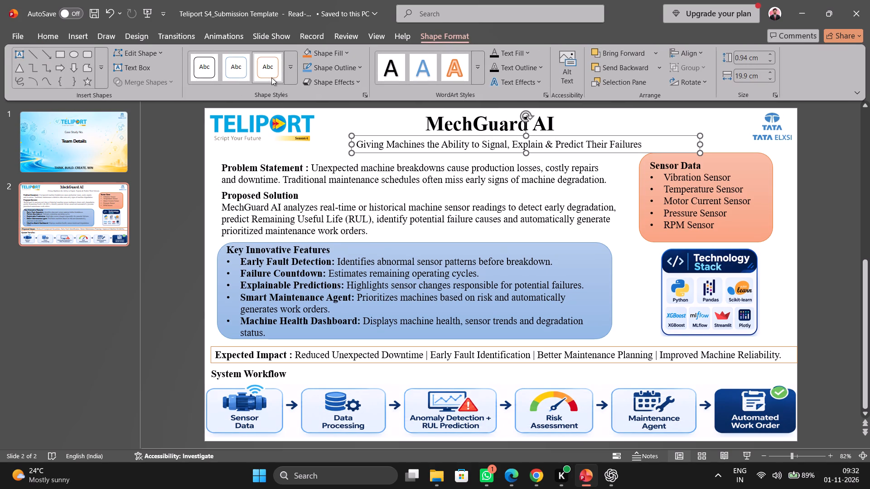
left_click(269, 73)
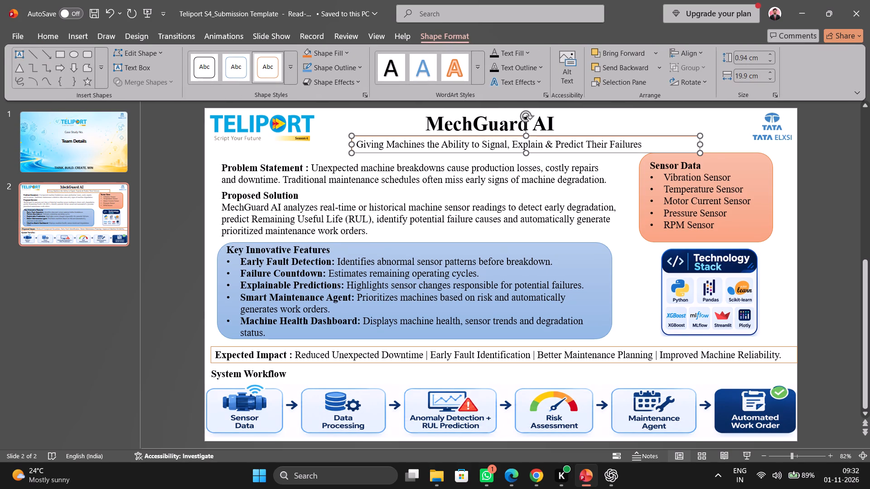
Narrow the tagline text box from its right side to about 17.6 cm wide so it fits the text.
left_click_drag(699, 144, 659, 144)
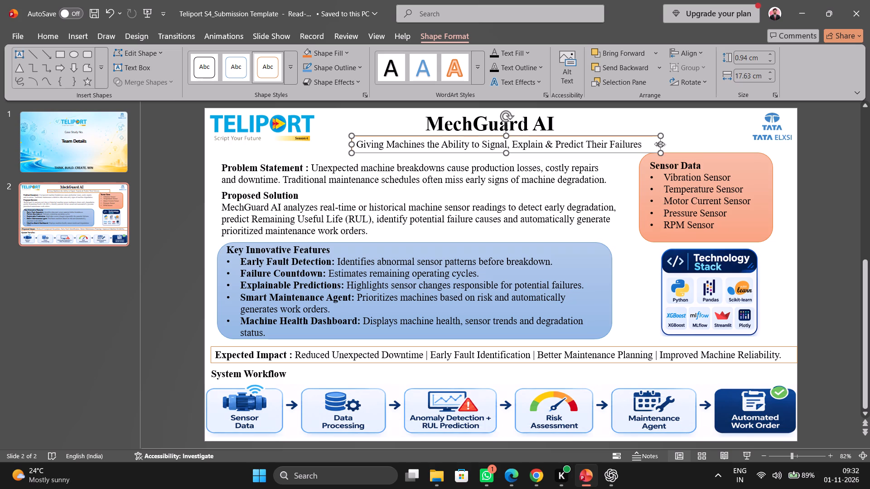
Nudge the orange Sensor Data rectangle slightly down and to the right behind its text.
left_click(701, 159)
left_click(696, 153)
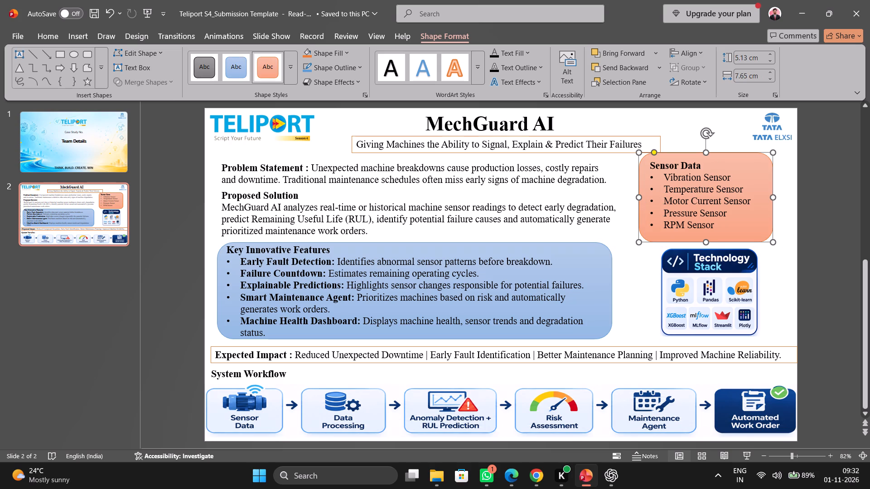
left_click(692, 152)
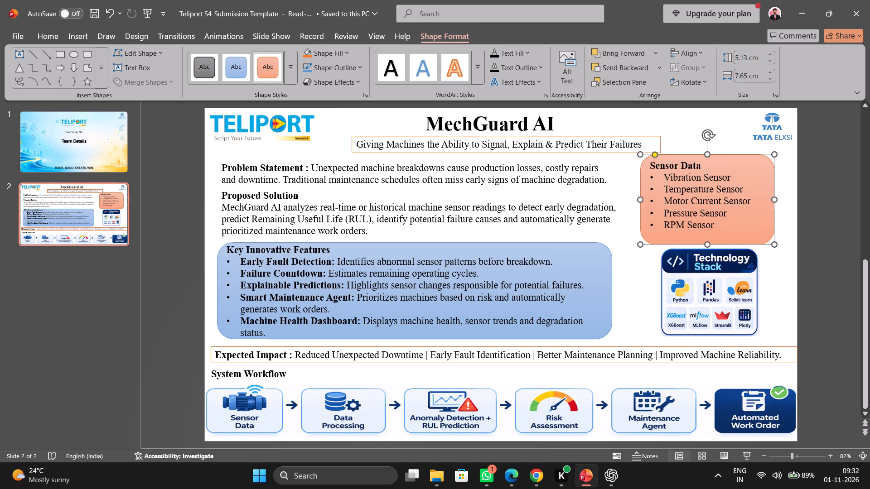
left_click(689, 166)
left_click(693, 149)
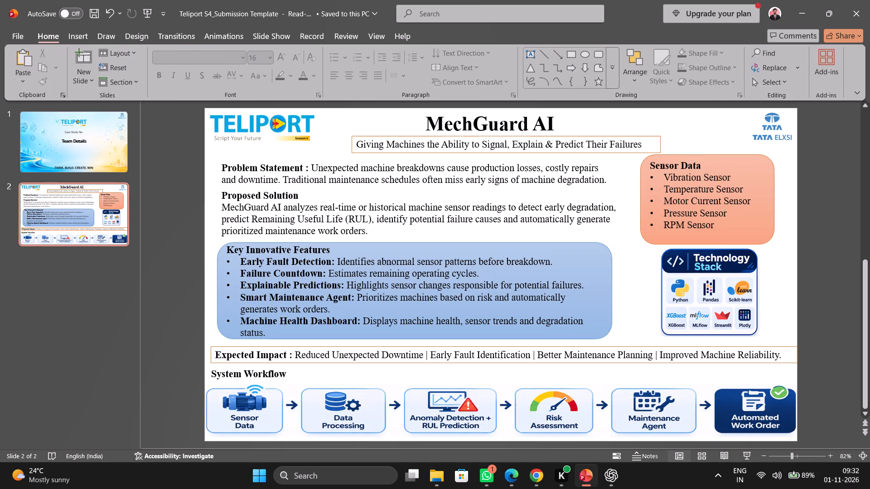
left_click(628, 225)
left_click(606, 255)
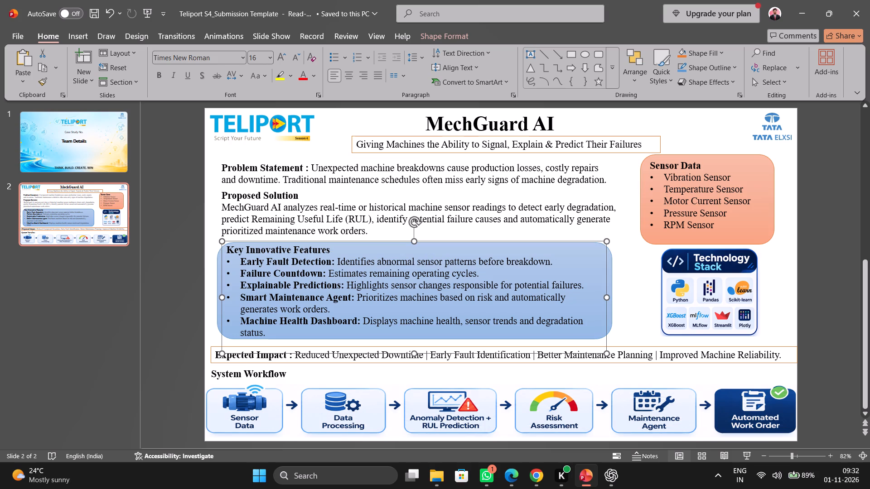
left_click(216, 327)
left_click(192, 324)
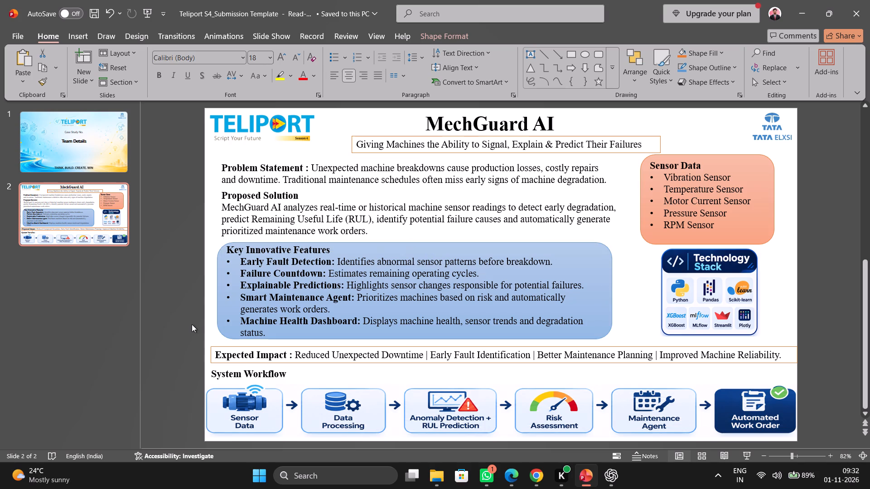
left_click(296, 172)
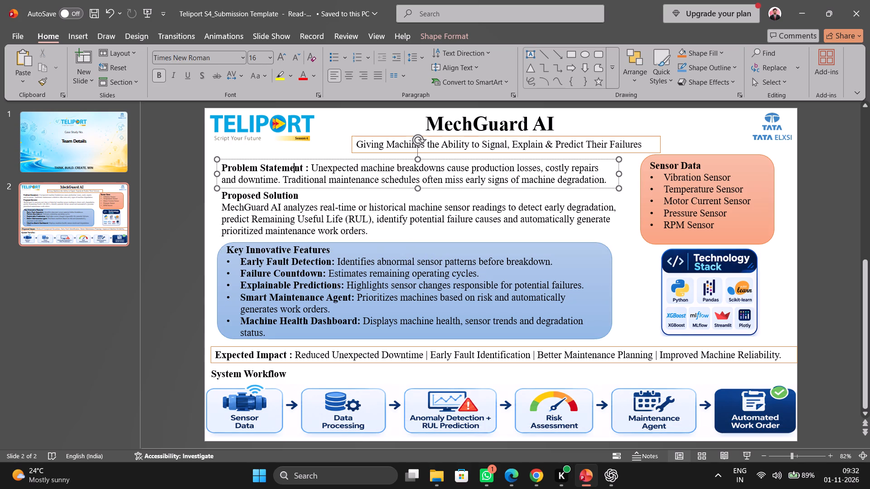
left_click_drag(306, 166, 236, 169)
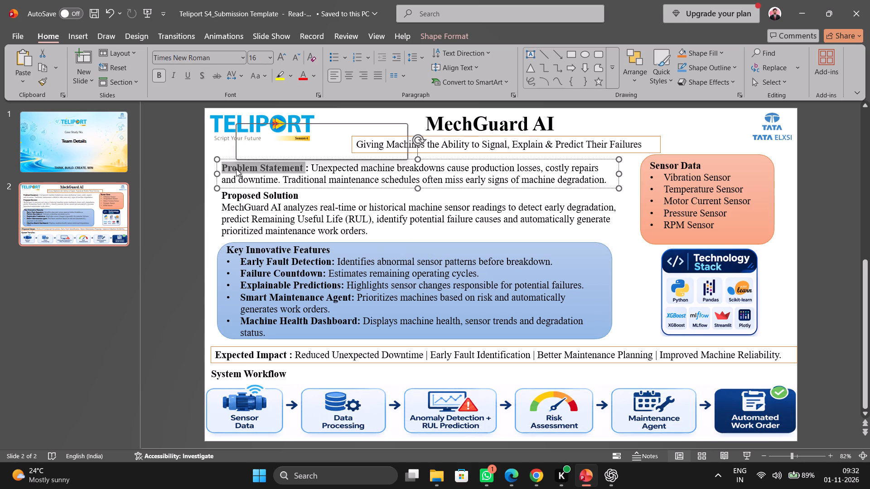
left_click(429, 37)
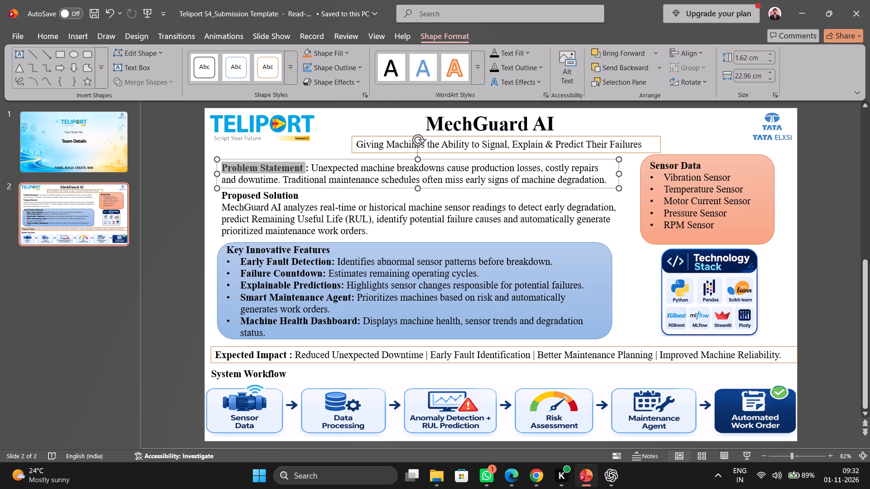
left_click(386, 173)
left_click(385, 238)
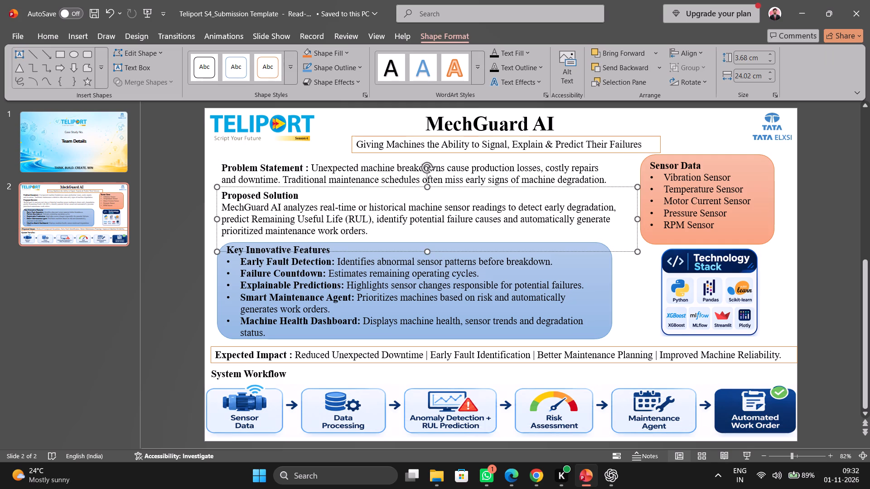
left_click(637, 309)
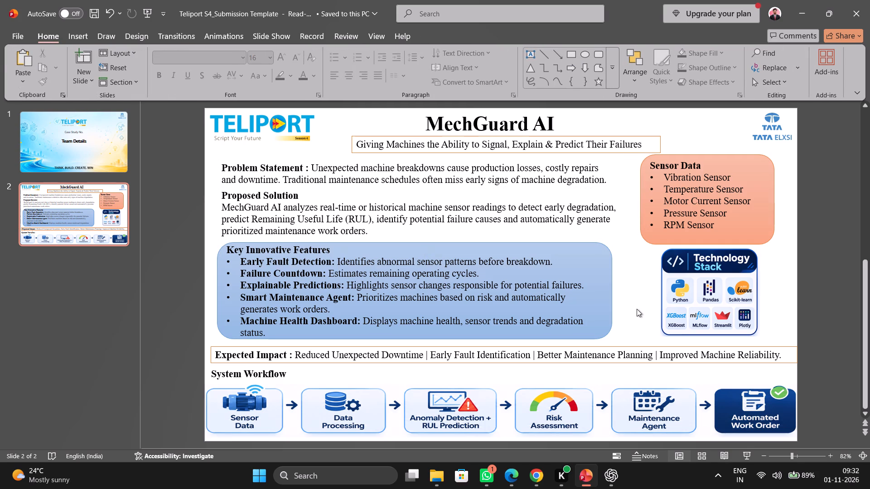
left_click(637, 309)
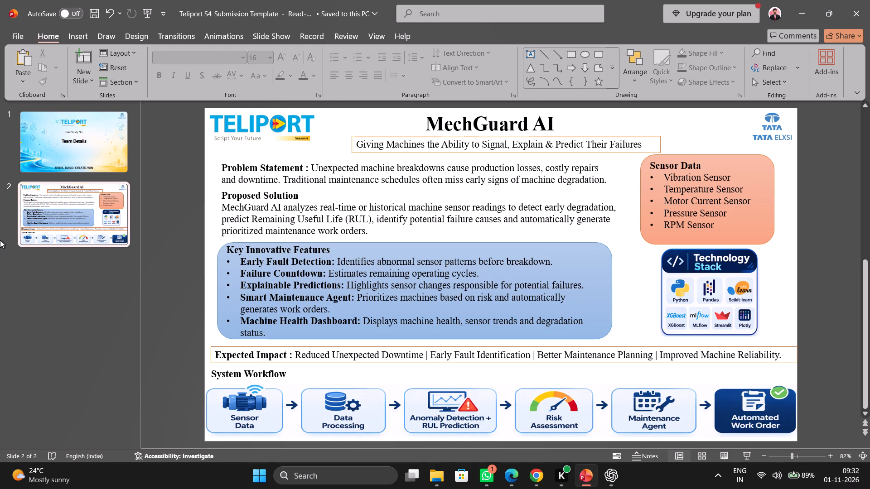
left_click(52, 143)
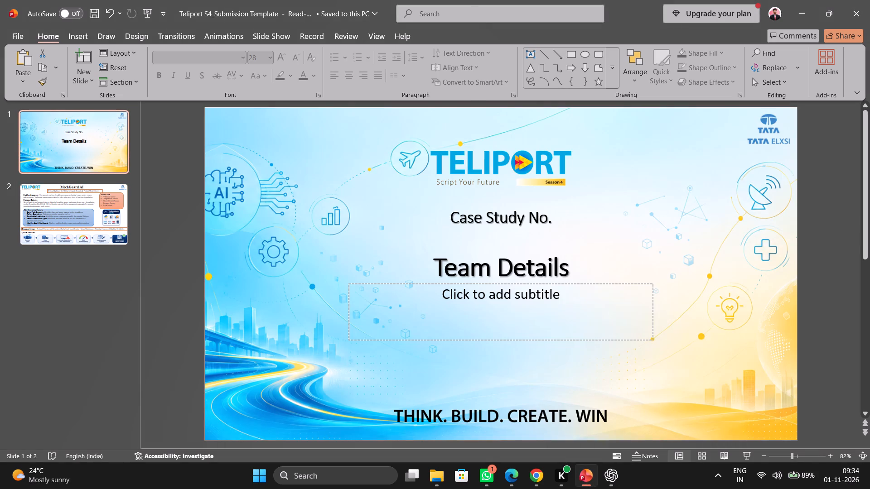
left_click(555, 218)
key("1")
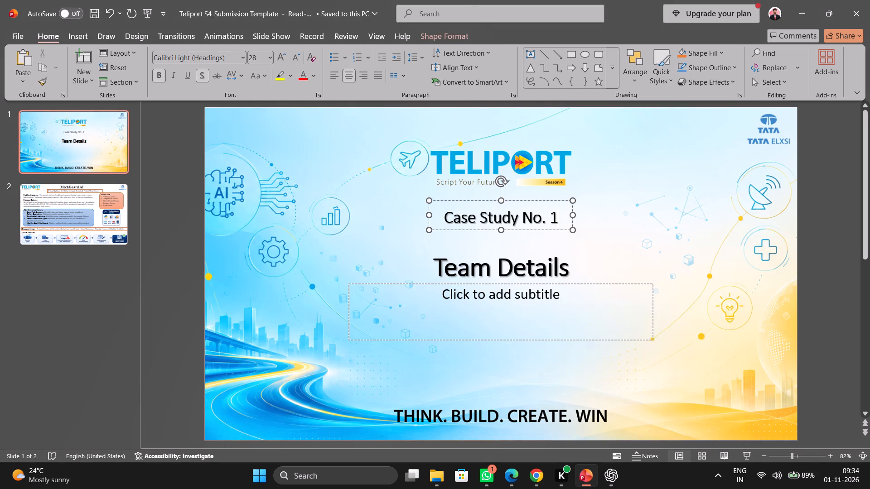
Move the Case Study No. text box slightly up and raise the Team Details title to just below it.
left_click(541, 202)
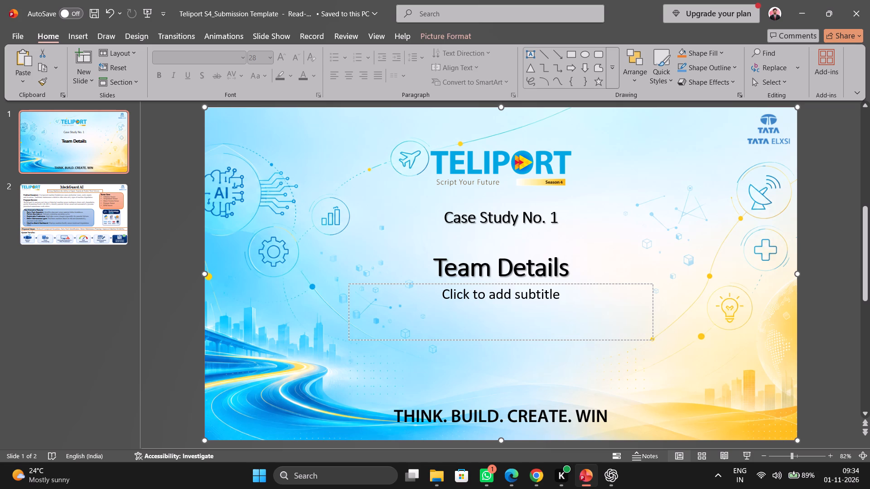
left_click(514, 233)
left_click(496, 215)
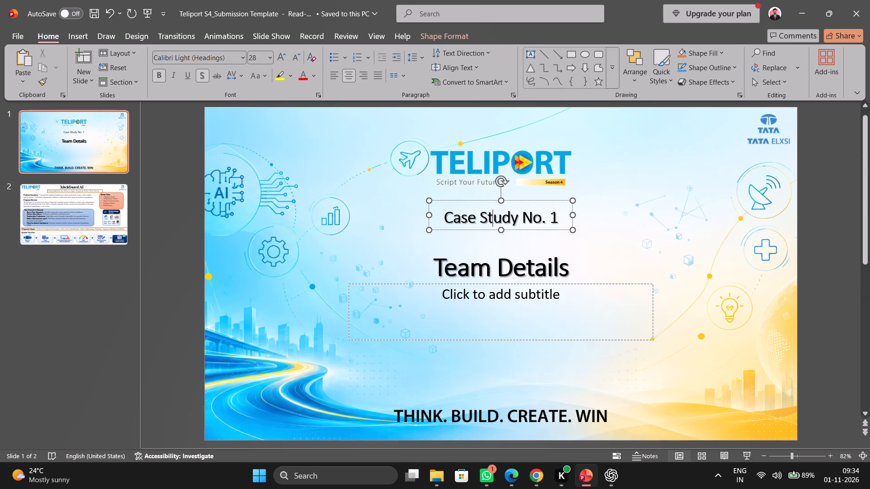
left_click_drag(479, 201, 479, 197)
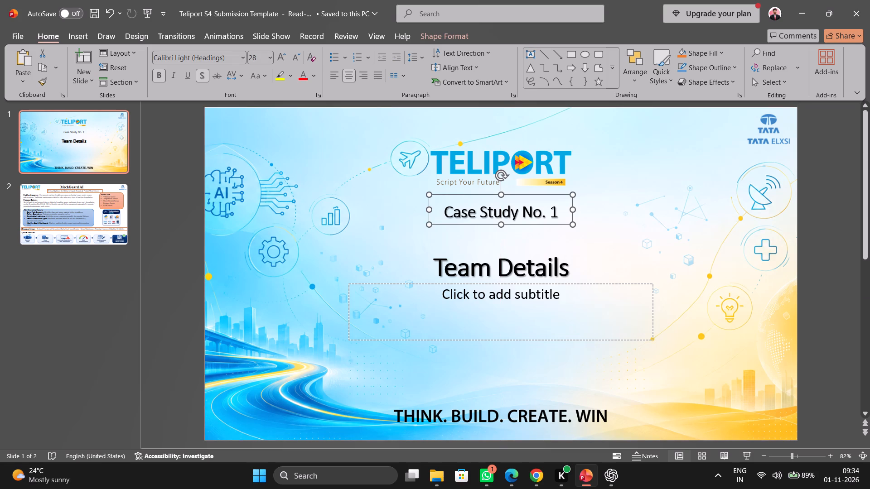
left_click(488, 279)
left_click_drag(485, 248, 485, 226)
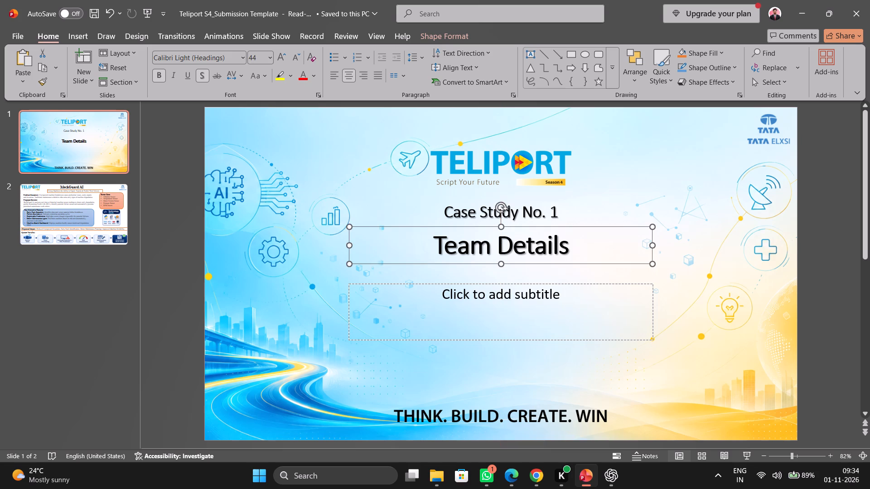
Copy the team name Team One8Vision from the TELIPORT registration page in Edge into slide 1's subtitle placeholder.
left_click(494, 342)
left_click_drag(557, 296, 508, 303)
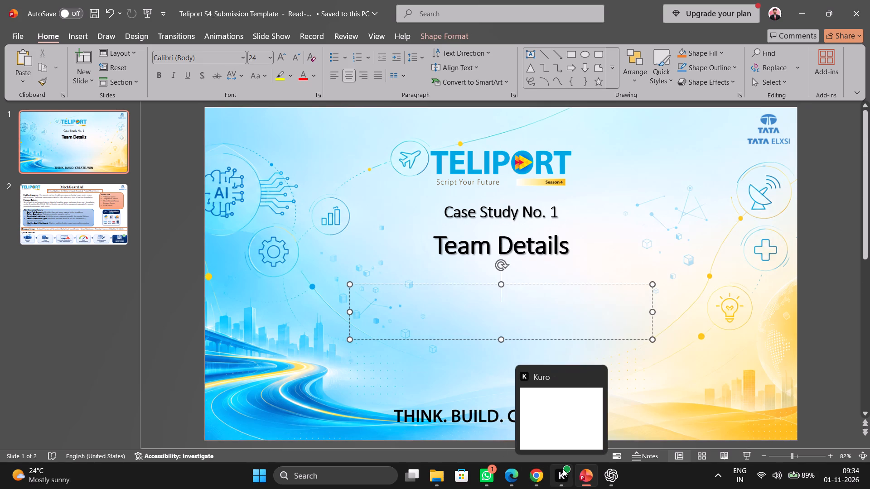
left_click(510, 479)
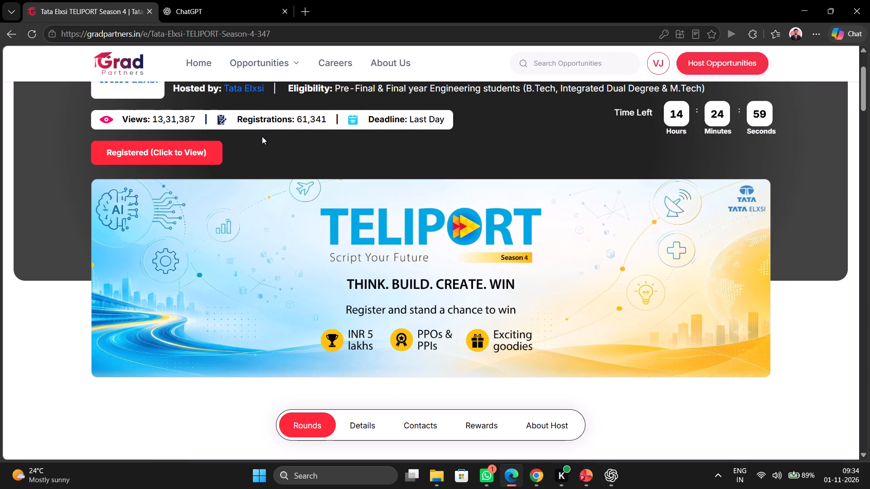
scroll(262, 136, "up", 1)
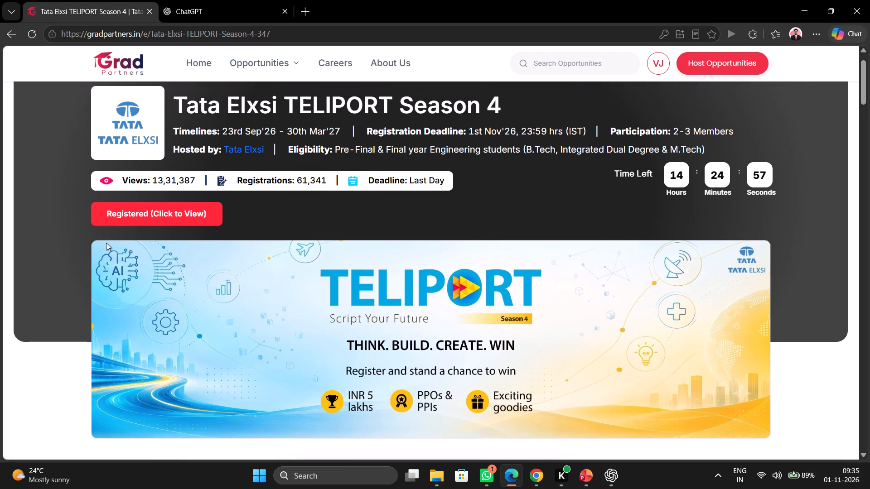
left_click(141, 214)
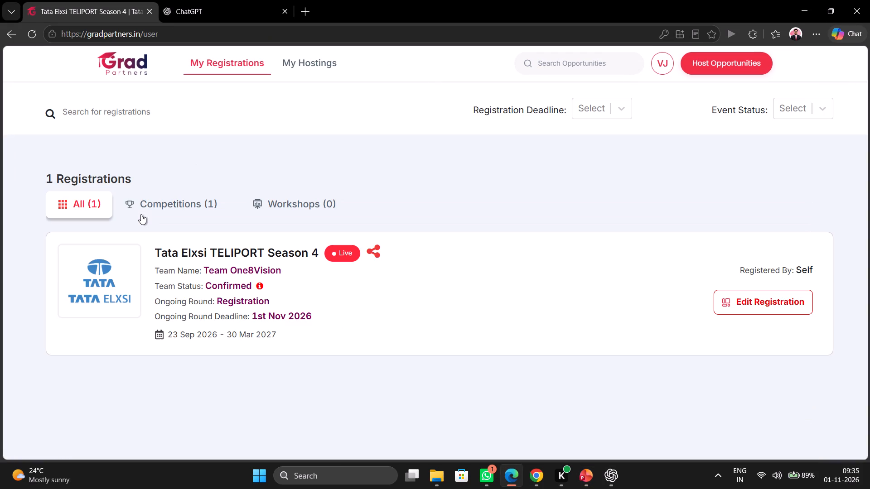
left_click_drag(205, 270, 281, 271)
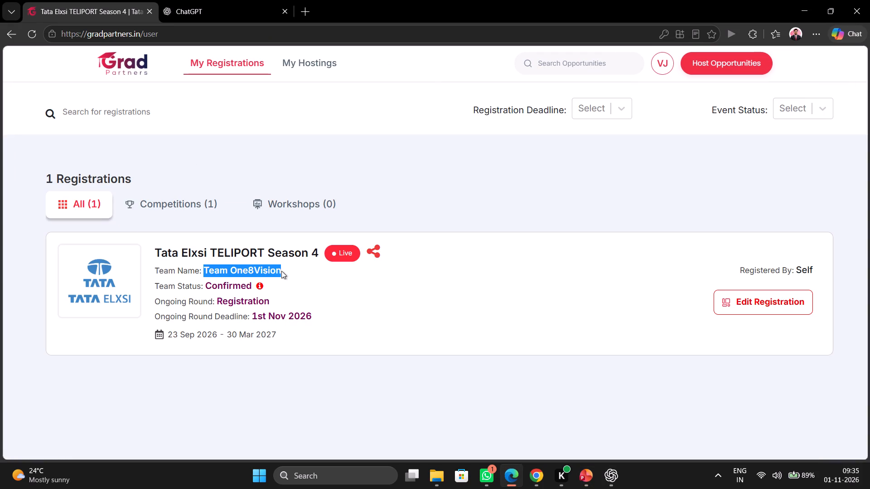
left_click_drag(281, 271, 283, 271)
key("ctrl+c")
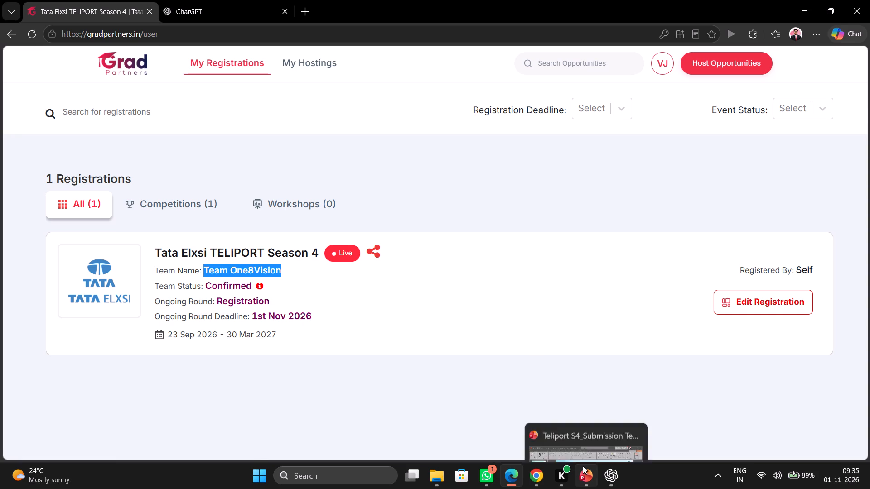
left_click(583, 466)
key("ctrl+v")
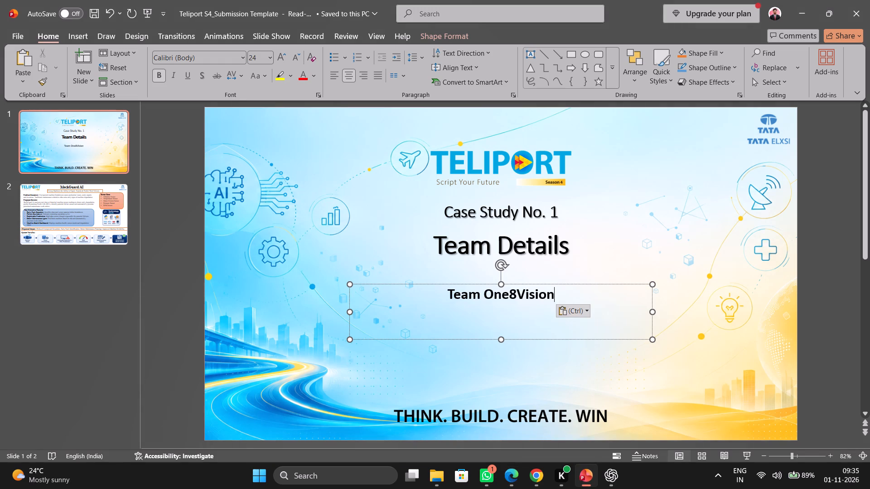
Enter the three team members' names as lines numbered 1 to 3 below the team name.
key("shift+Return")
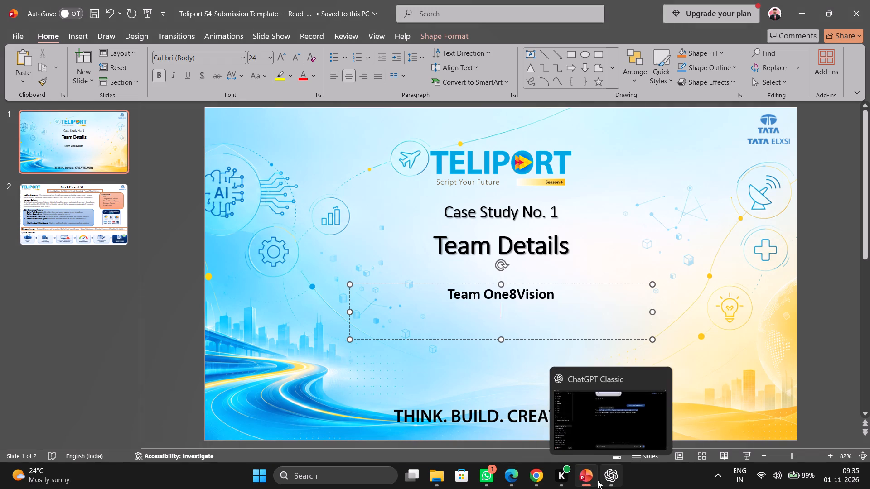
left_click(512, 478)
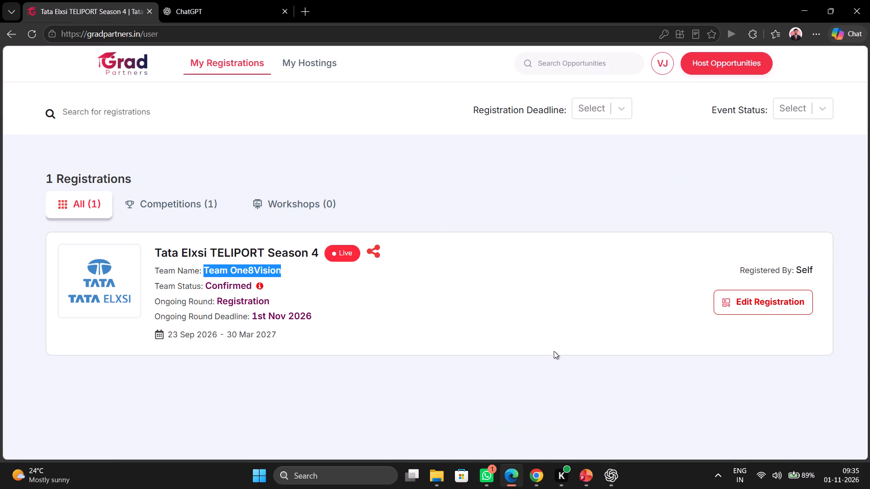
left_click(596, 473)
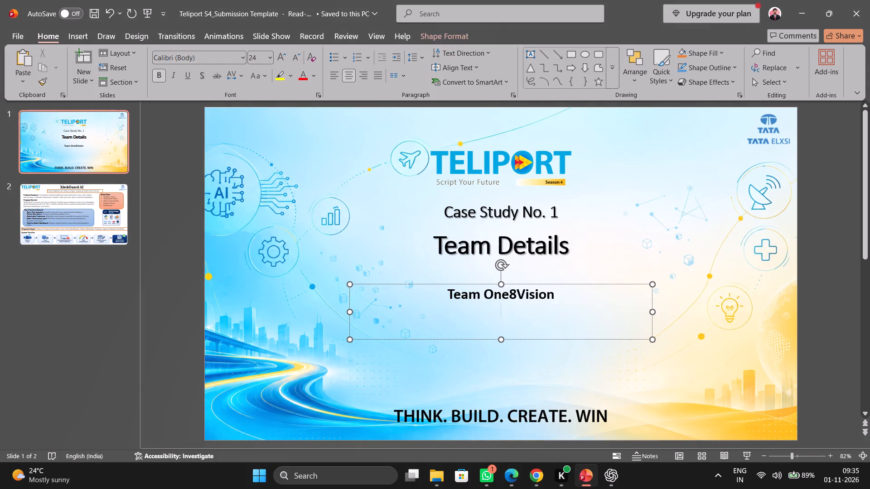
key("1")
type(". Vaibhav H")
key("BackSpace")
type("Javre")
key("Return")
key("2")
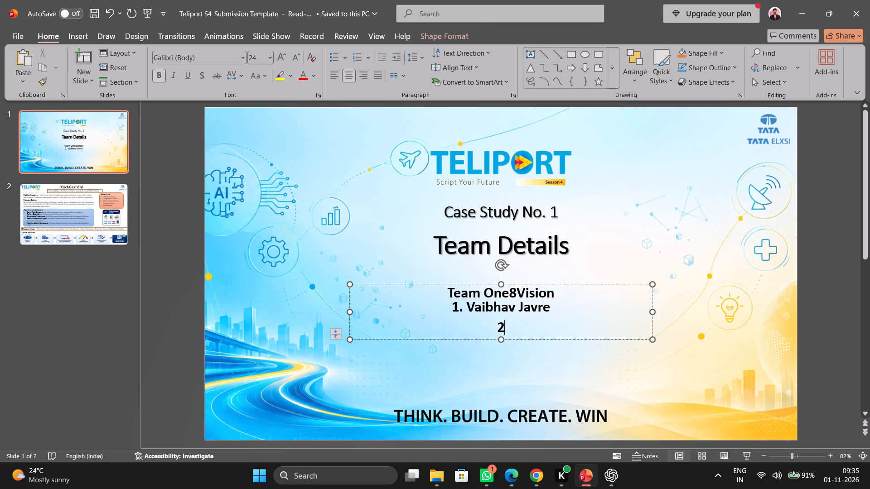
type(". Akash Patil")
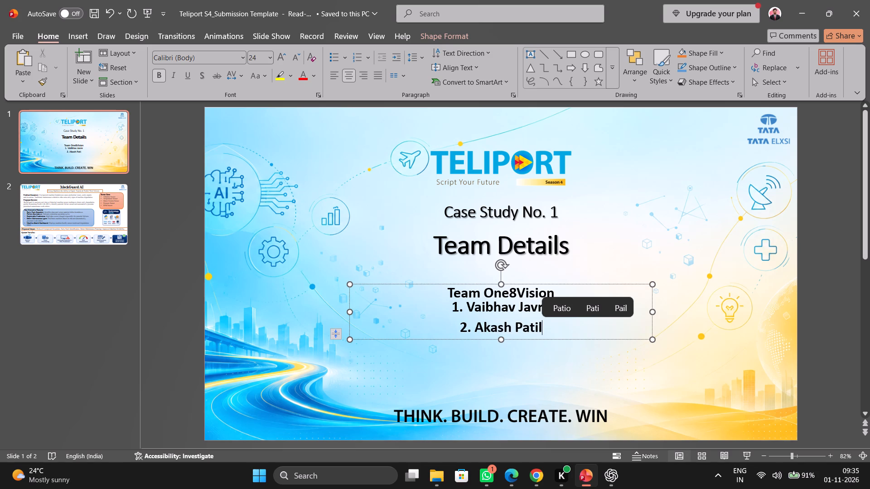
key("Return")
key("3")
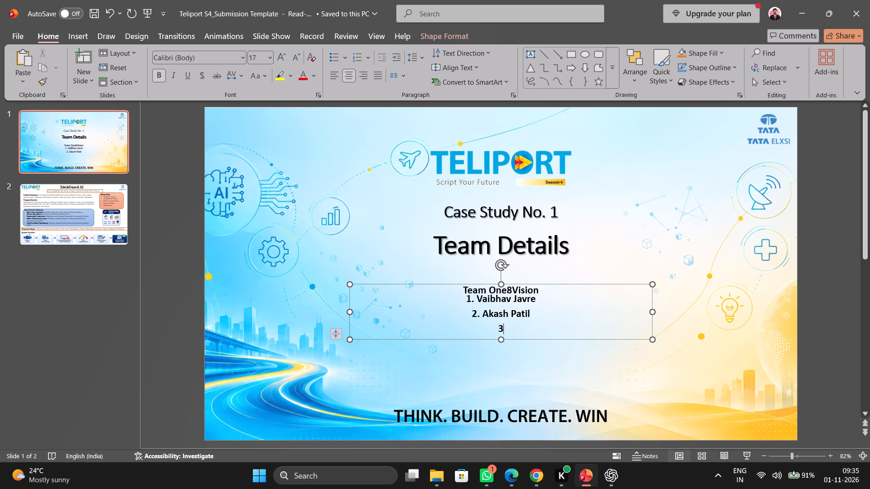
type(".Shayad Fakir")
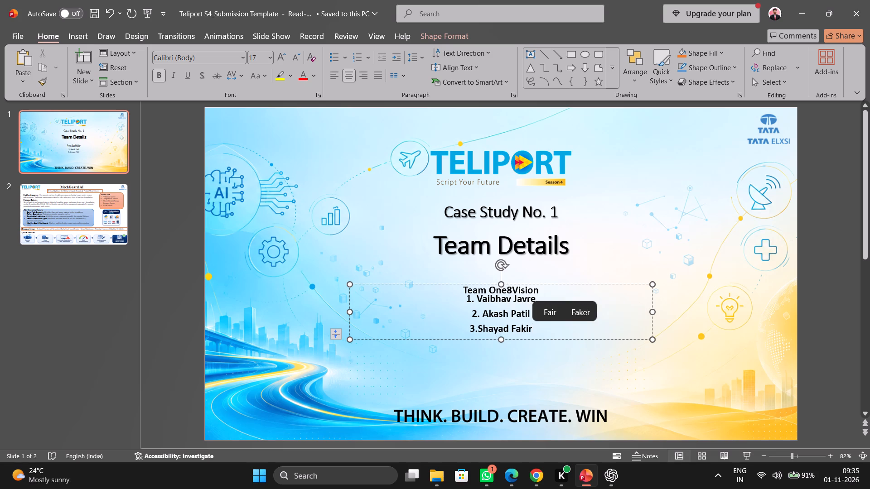
Enlarge the team details subtitle box downward and to the right so its text has more room.
left_click(515, 296, "ctrl")
key("ctrl+a")
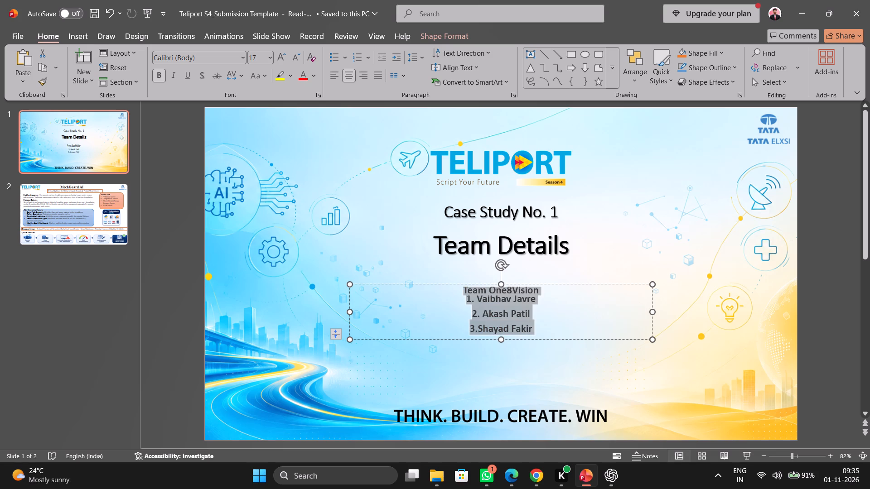
left_click_drag(653, 340, 698, 395)
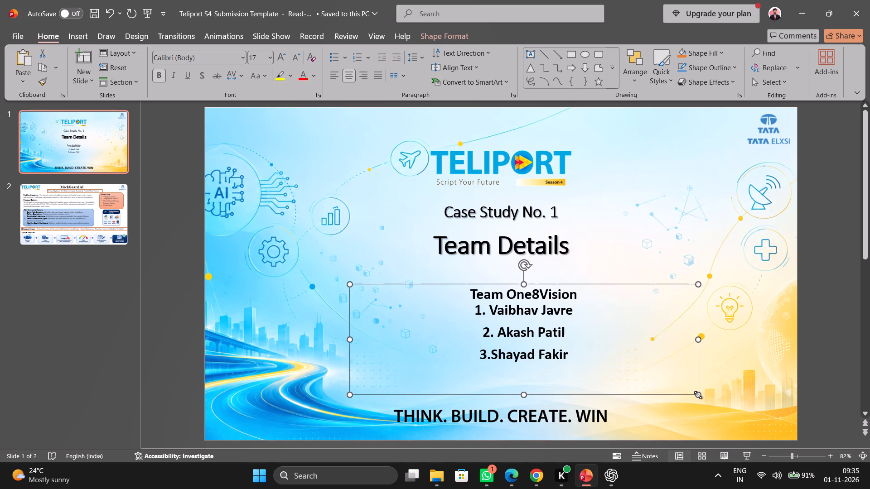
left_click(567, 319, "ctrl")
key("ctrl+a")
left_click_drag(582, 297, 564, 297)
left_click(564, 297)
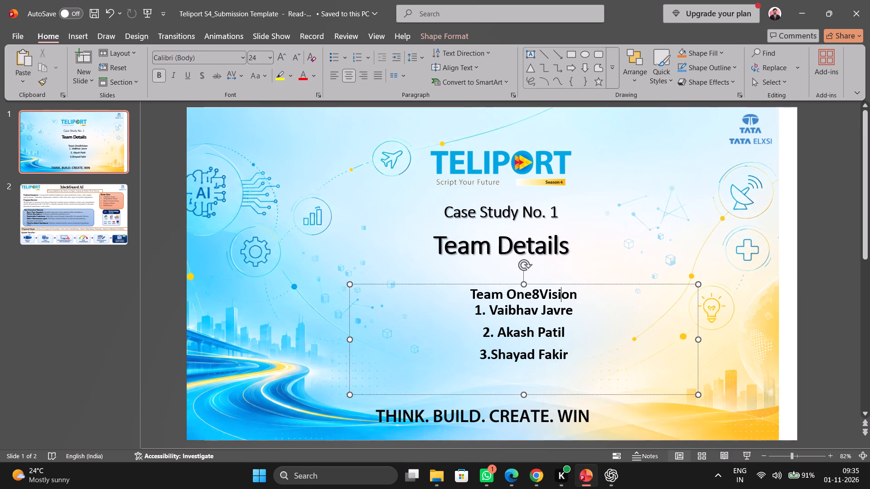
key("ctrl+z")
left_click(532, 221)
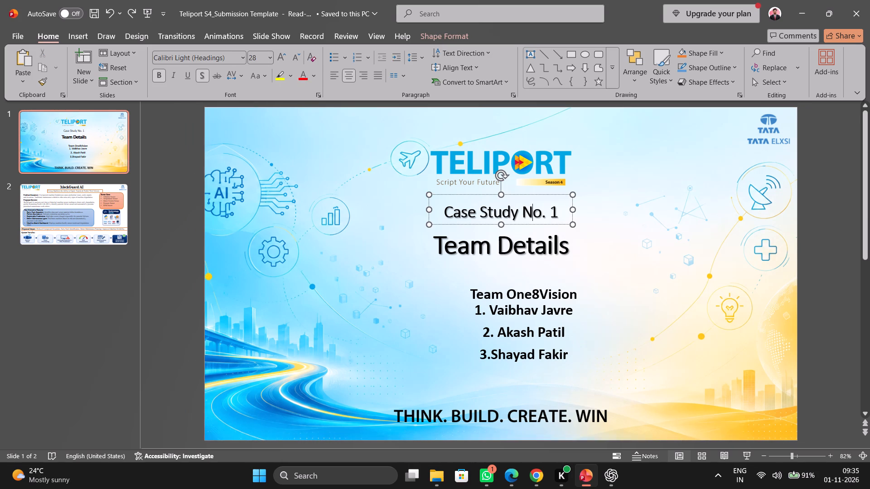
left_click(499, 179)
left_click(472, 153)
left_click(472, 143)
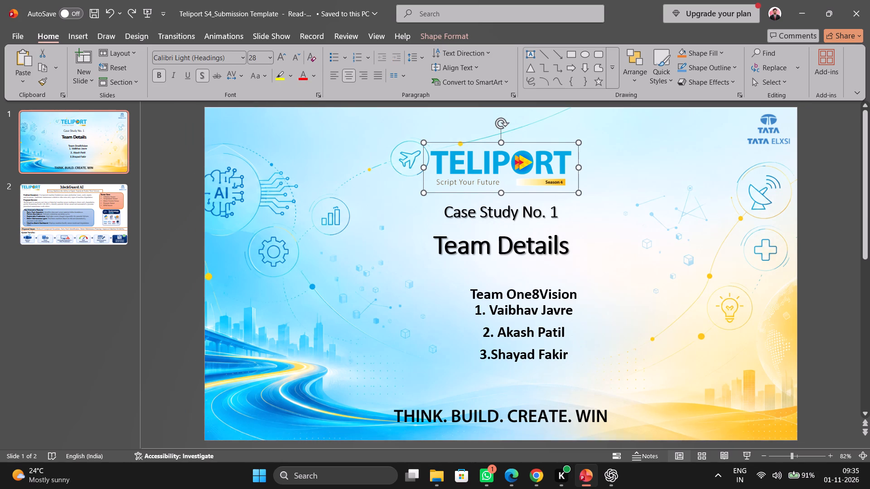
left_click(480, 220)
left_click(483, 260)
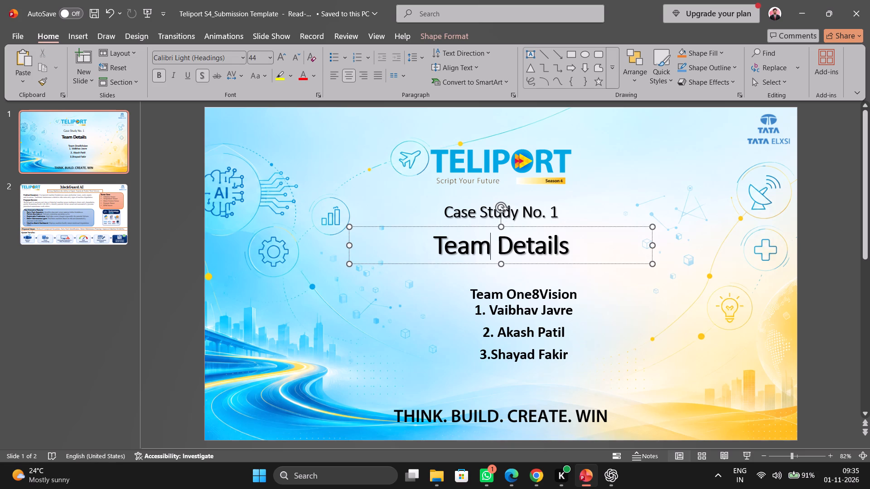
Reduce the Team Details title to 40 pt and shift its box slightly right and up.
key("ctrl+a")
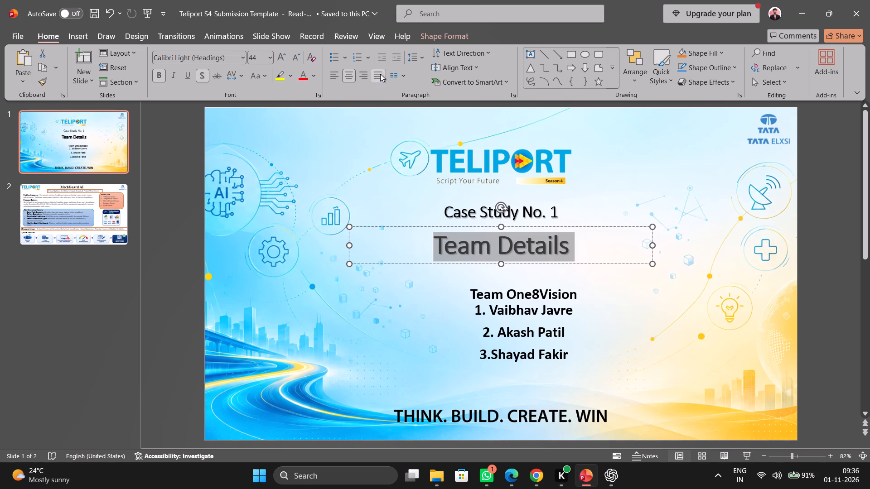
left_click(295, 55)
left_click_drag(467, 227, 474, 224)
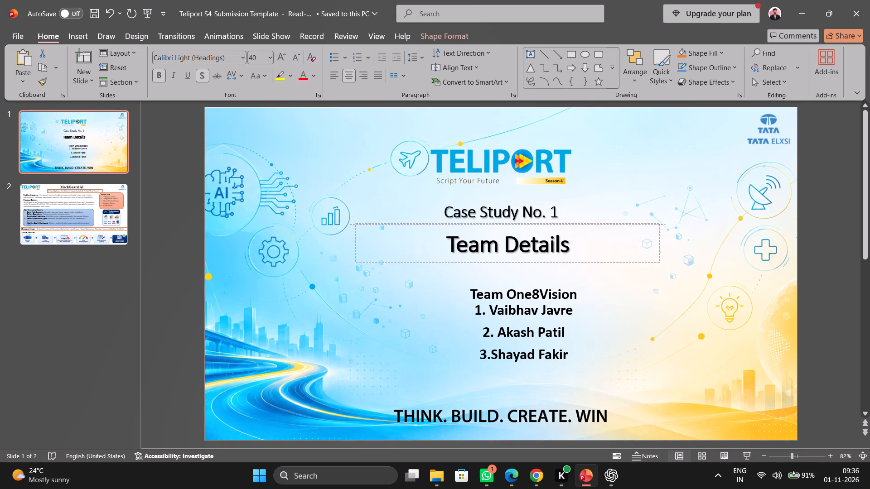
left_click_drag(474, 224, 474, 222)
Delete the subtitle box holding the team name and members, along with the empty subtitle placeholder.
left_click(474, 289)
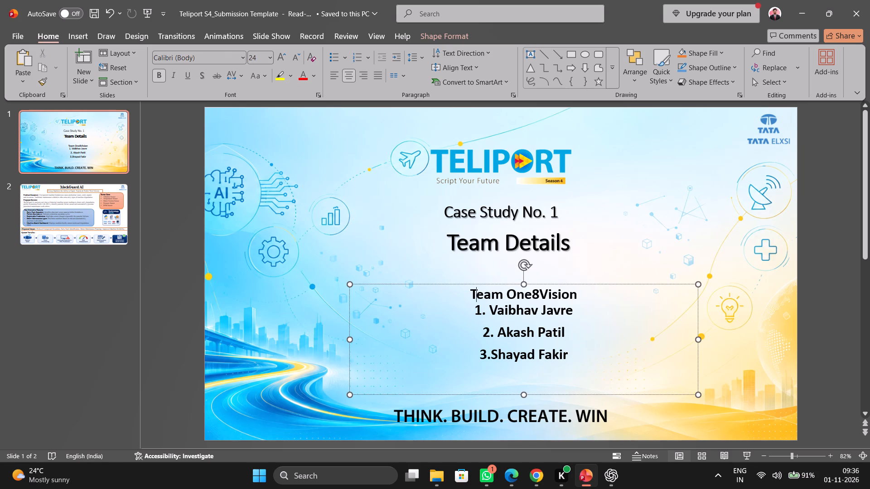
left_click(615, 285)
key("Delete")
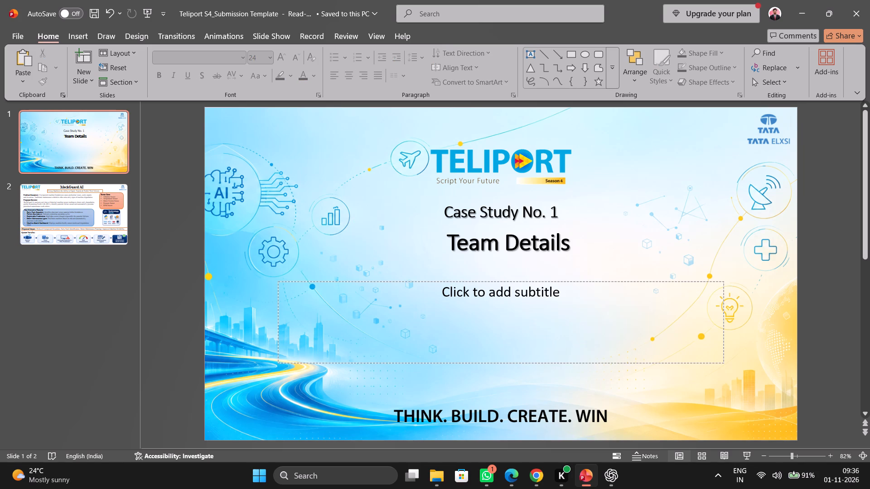
left_click(609, 281)
key("Delete")
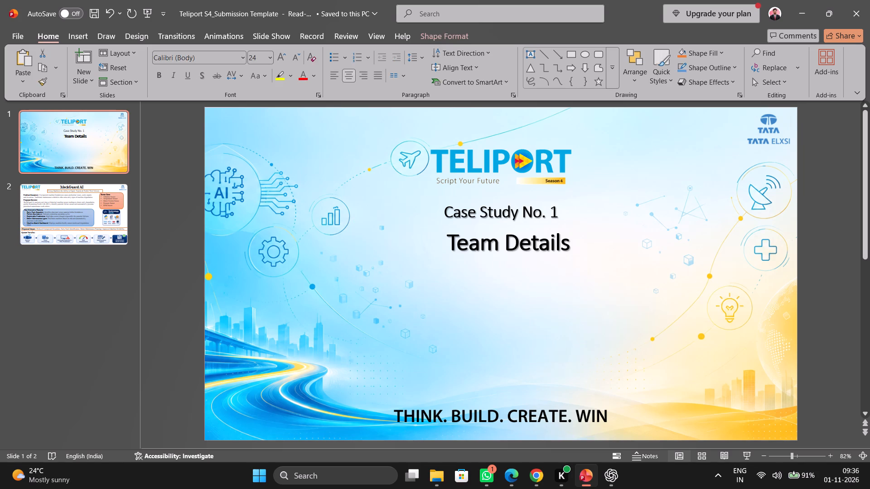
Add a text box below the Team Details title reading "Team Name : Team One8Vision".
left_click(83, 32)
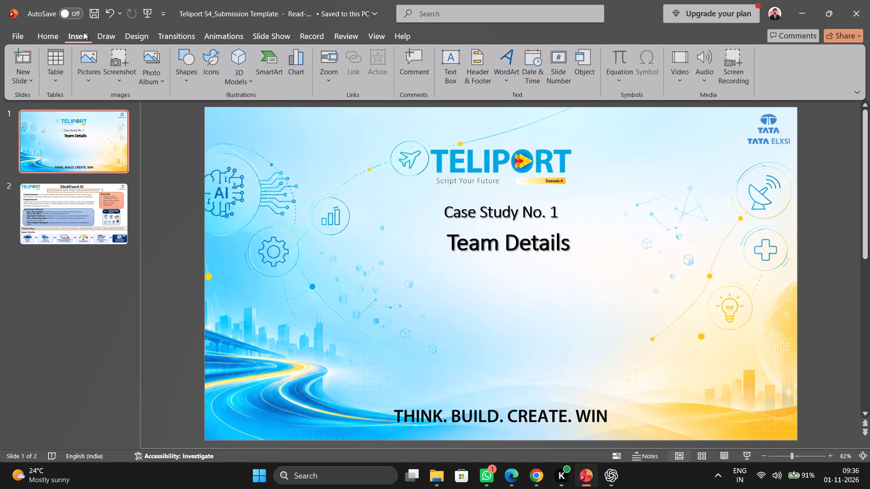
left_click(453, 62)
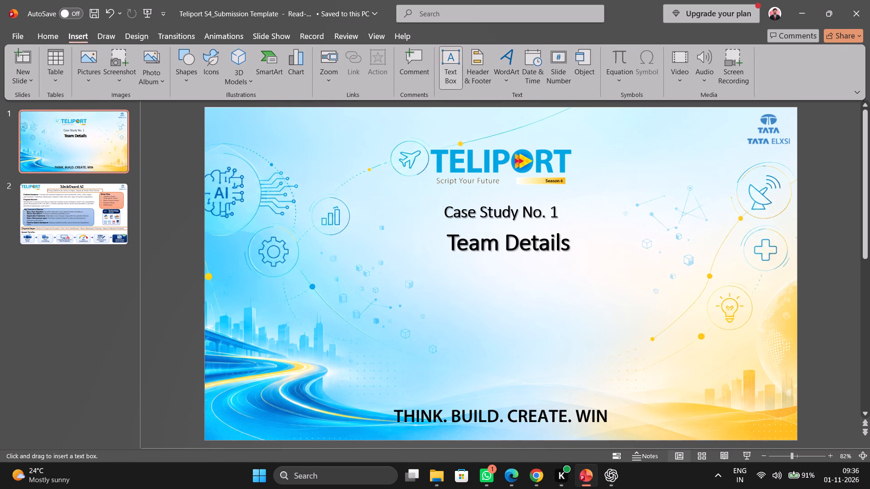
left_click_drag(404, 265, 667, 337)
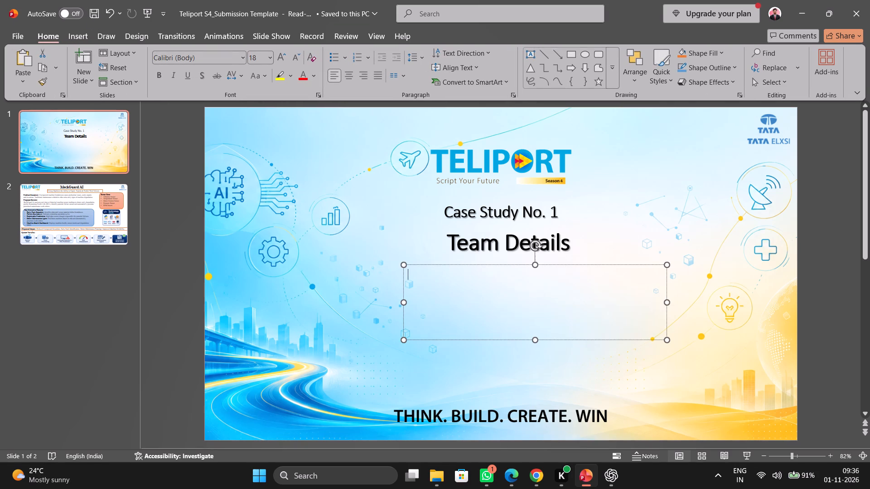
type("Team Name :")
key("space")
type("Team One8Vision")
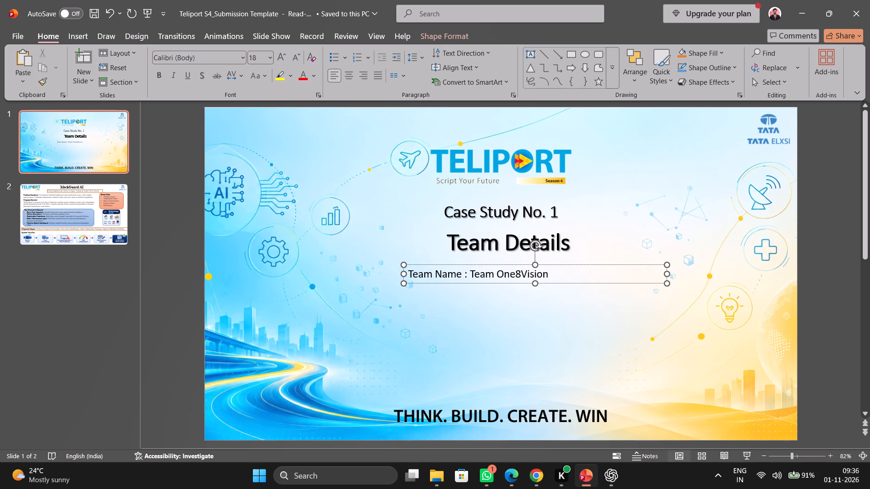
Move the Case Study No. 1 text box slightly up.
left_click(509, 213)
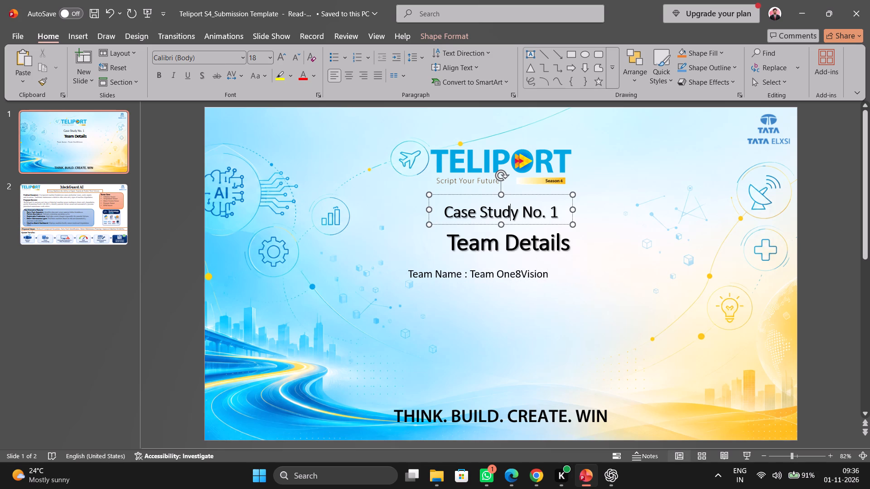
left_click_drag(490, 194, 490, 190)
Reduce the Team Details title to 36 pt and raise it to just below the Case Study No. 1 line.
left_click(494, 249)
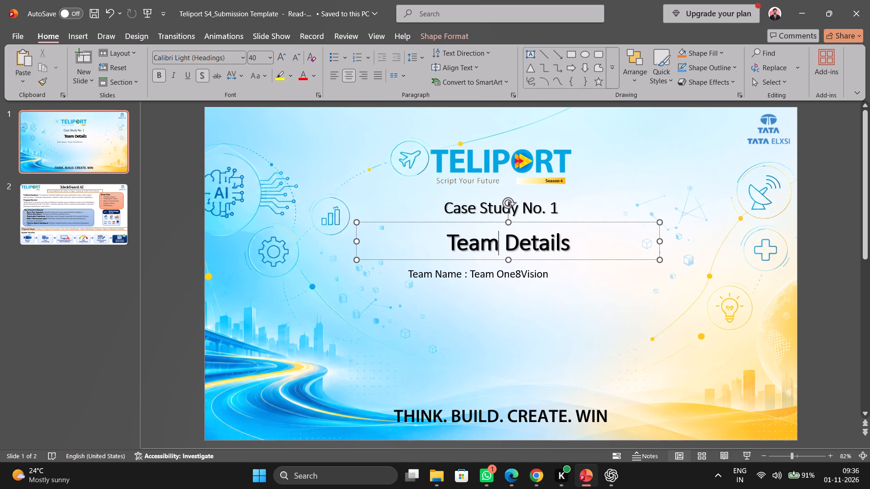
key("ctrl+a")
left_click(297, 55)
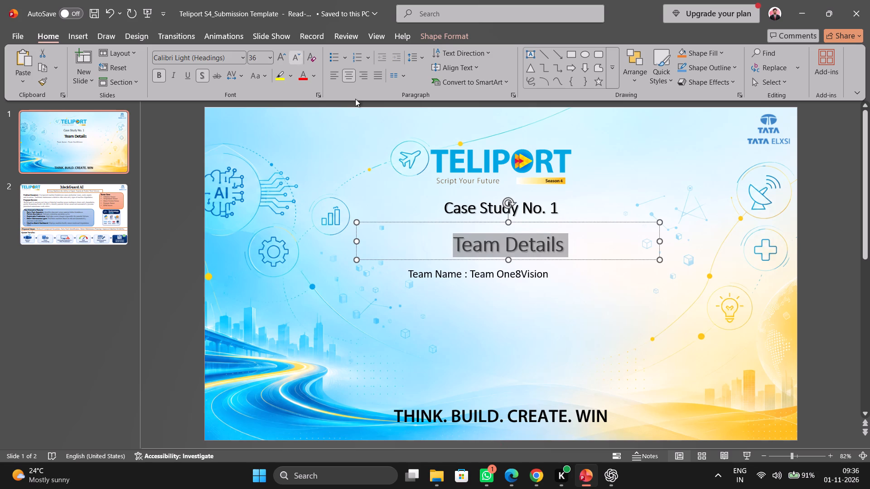
left_click_drag(544, 221, 543, 214)
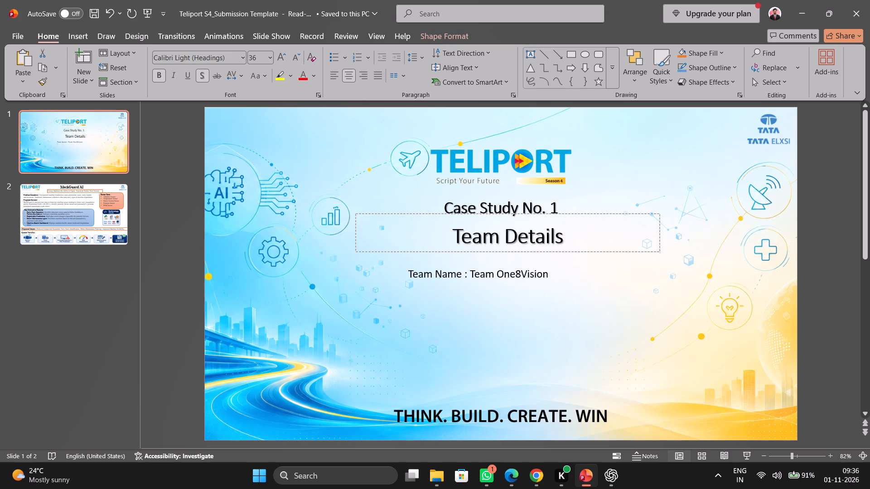
left_click_drag(543, 214, 542, 209)
Set the team name line to 20 pt and make its "Team Name :" label bold.
left_click(539, 273)
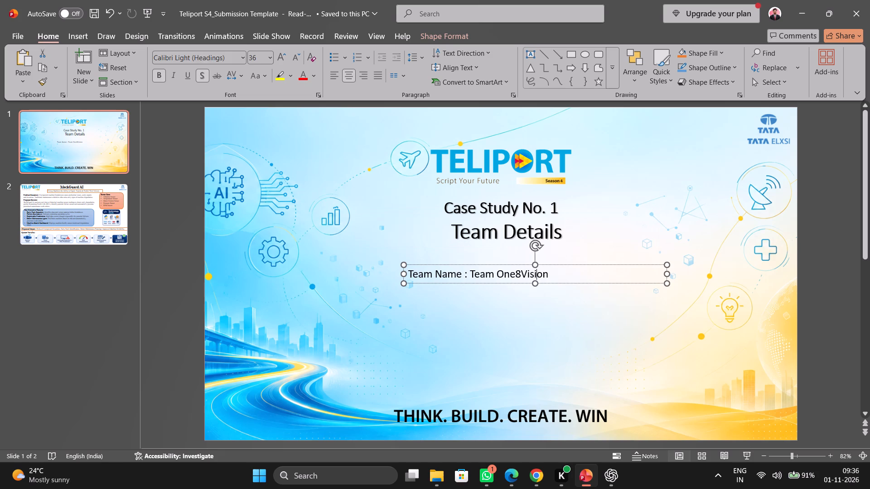
key("ctrl+a")
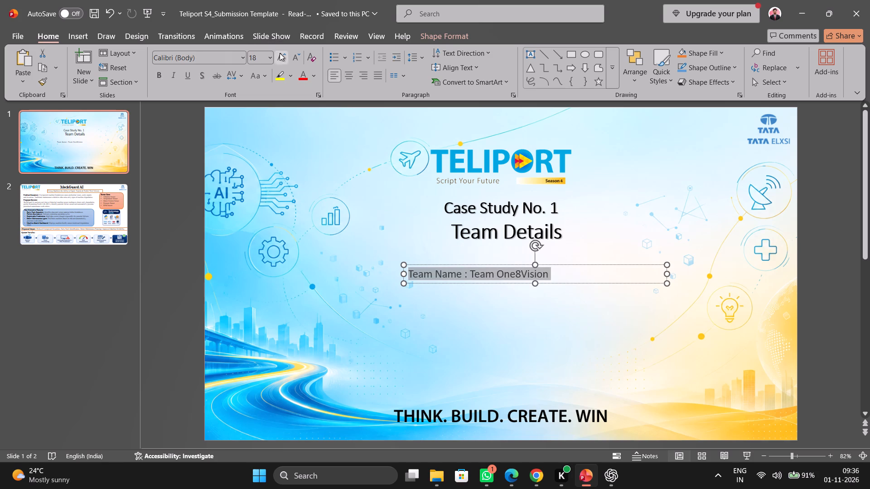
left_click(280, 53)
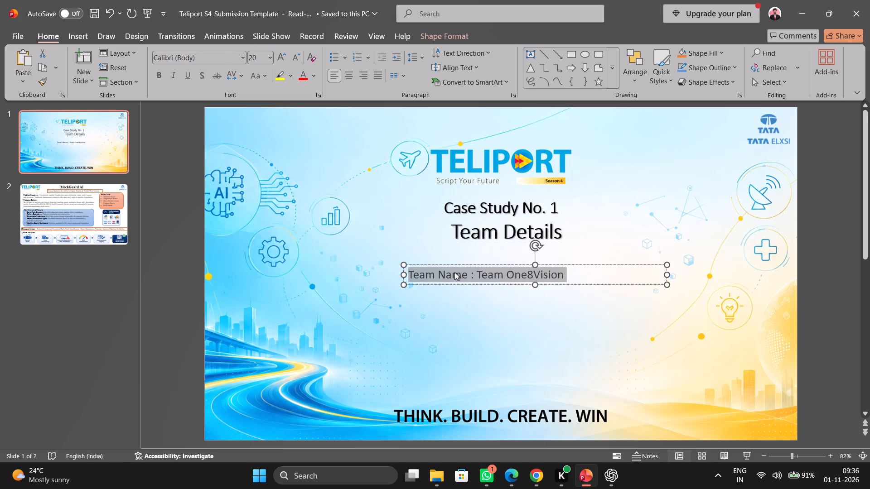
left_click(454, 272)
left_click_drag(474, 274, 419, 274)
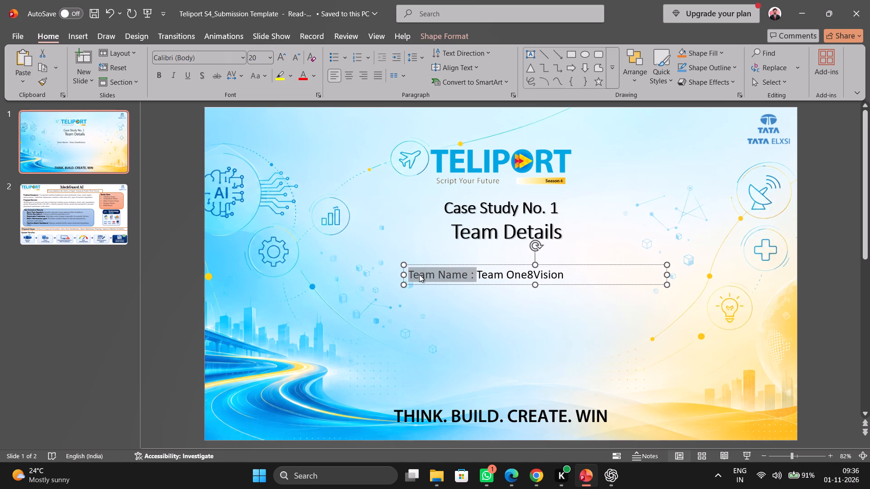
key("ctrl+b")
Move the team name text box up and to the right so it sits just below the Team Details title.
left_click_drag(435, 265, 448, 262)
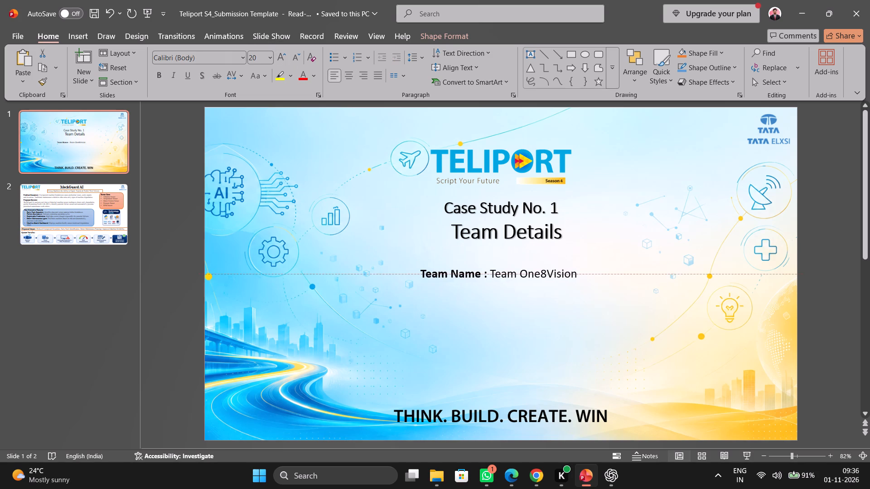
left_click_drag(448, 262, 463, 249)
left_click(494, 320)
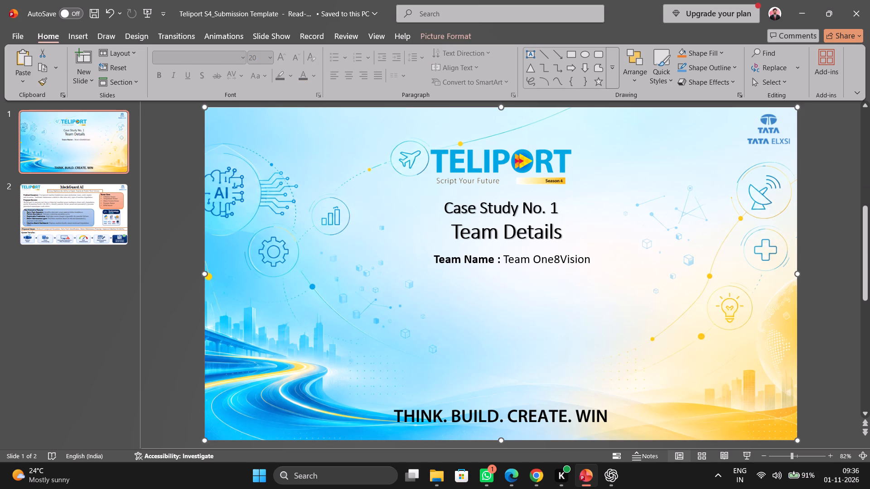
Adjust the Case Study No. 1 text box so its text sits slightly higher above the Team Details title.
left_click(524, 205)
left_click(510, 189)
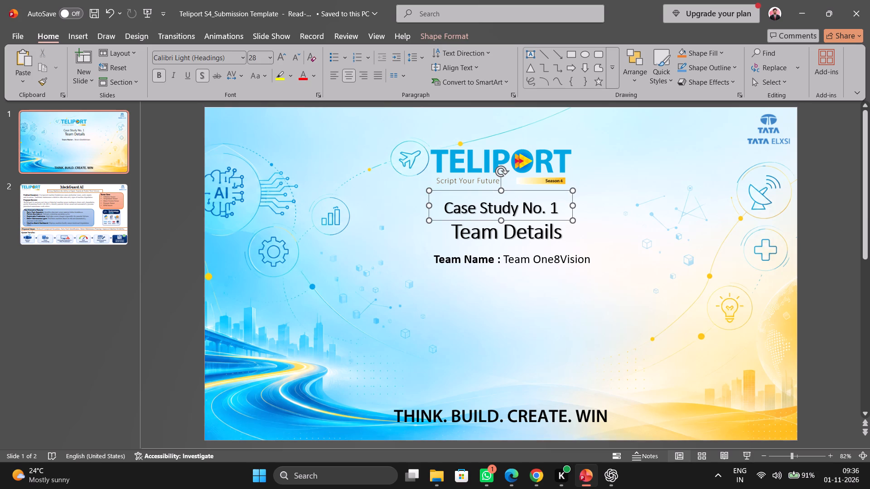
left_click(535, 347)
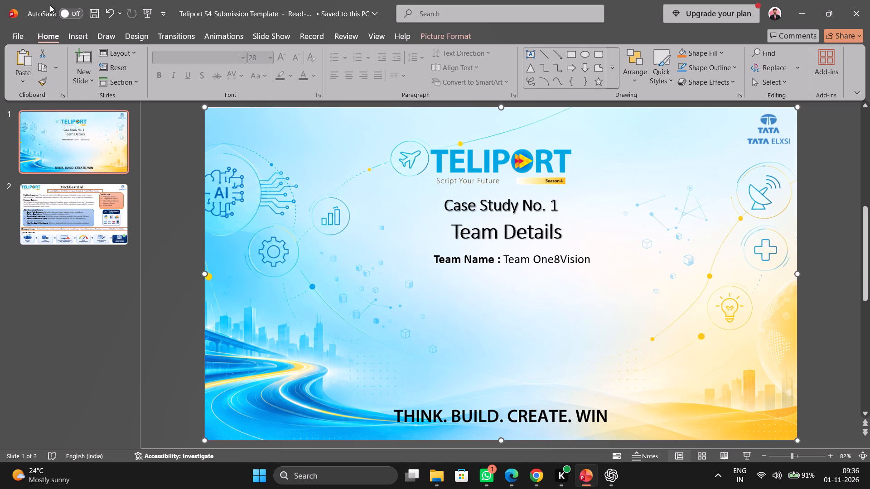
Add a text box below the team name line with the bold label "Team Members :".
left_click(82, 35)
left_click(451, 56)
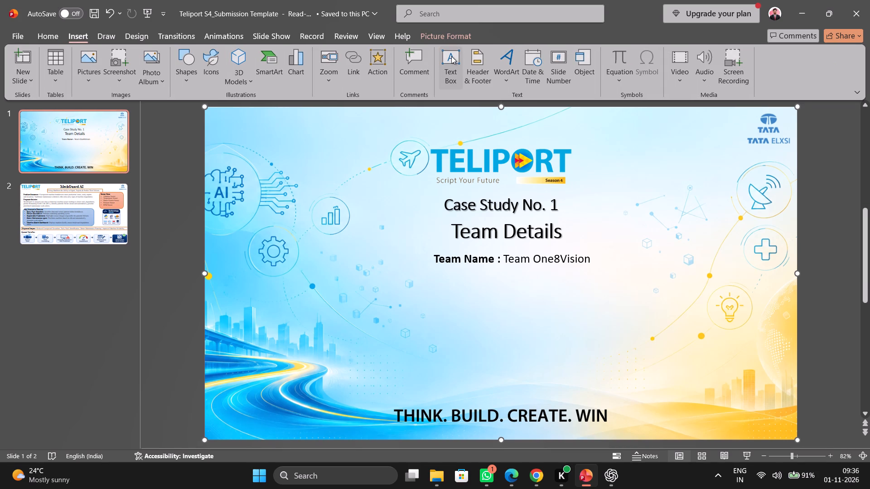
left_click_drag(459, 293, 569, 356)
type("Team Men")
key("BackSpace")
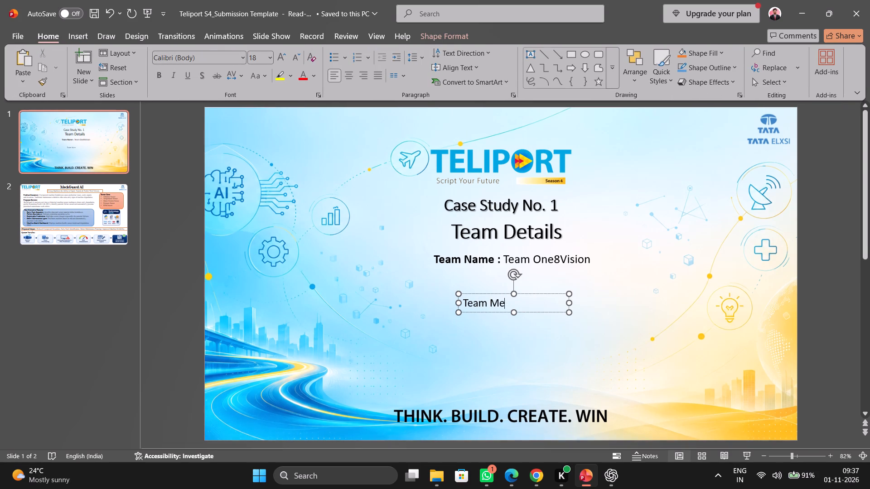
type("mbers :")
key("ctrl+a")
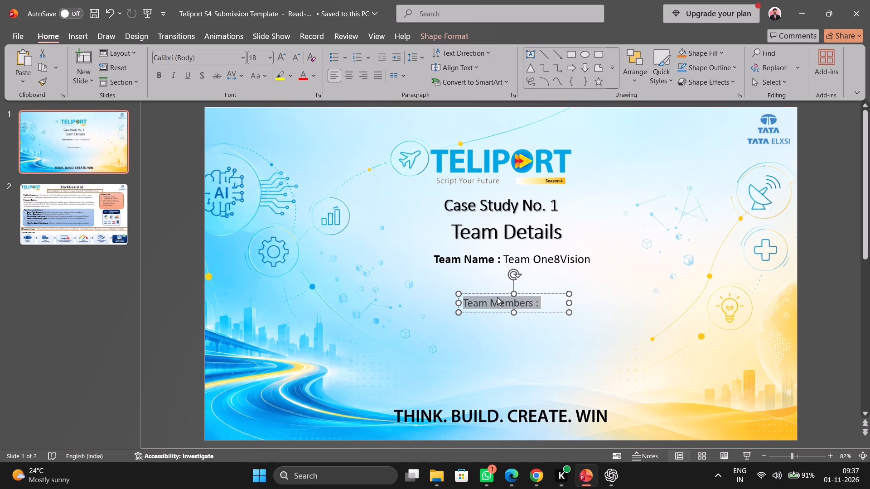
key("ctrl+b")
Move the Team Members box directly beneath the team name line, aligned with its left edge.
left_click_drag(485, 293, 459, 273)
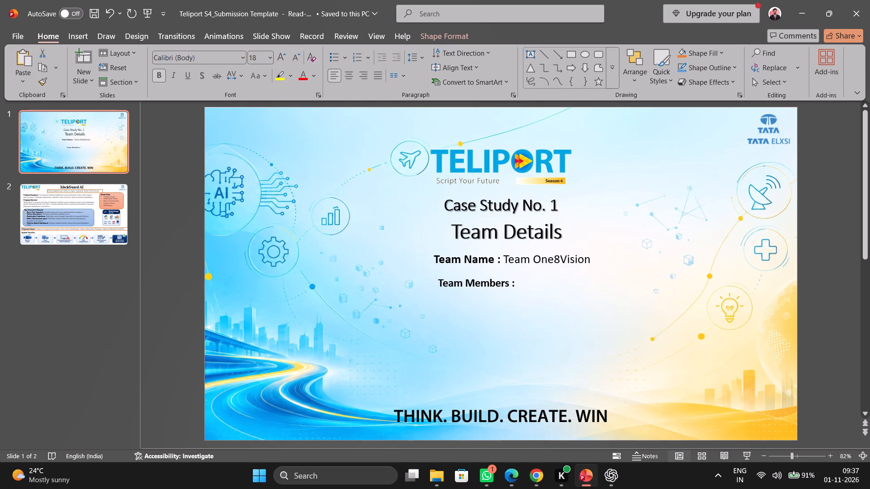
left_click_drag(459, 273, 458, 272)
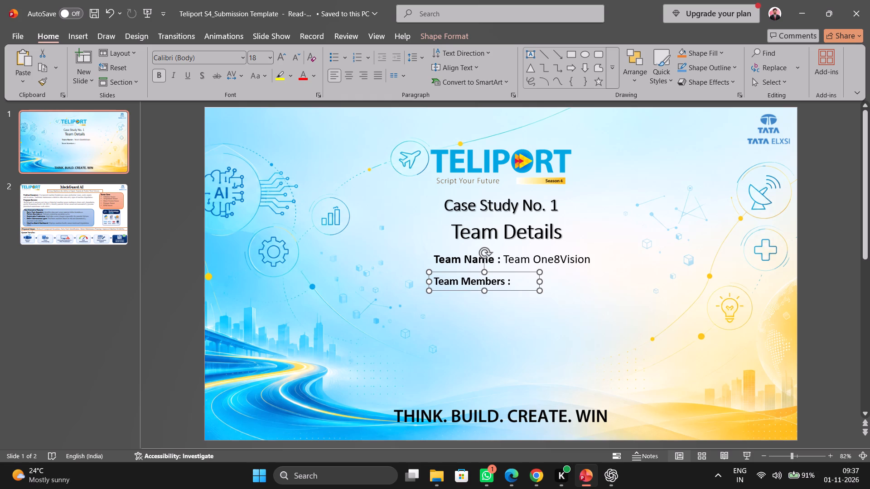
Increase the whole "Team Name : Team One8Vision" line to 24 pt.
left_click(449, 260, "ctrl")
key("ctrl+a")
key("ctrl+a")
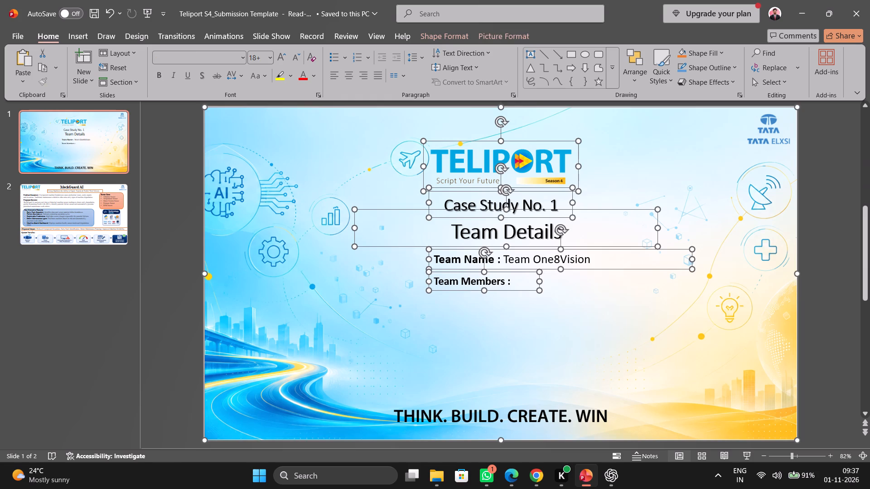
left_click(558, 353)
left_click(548, 261)
key("ctrl+a")
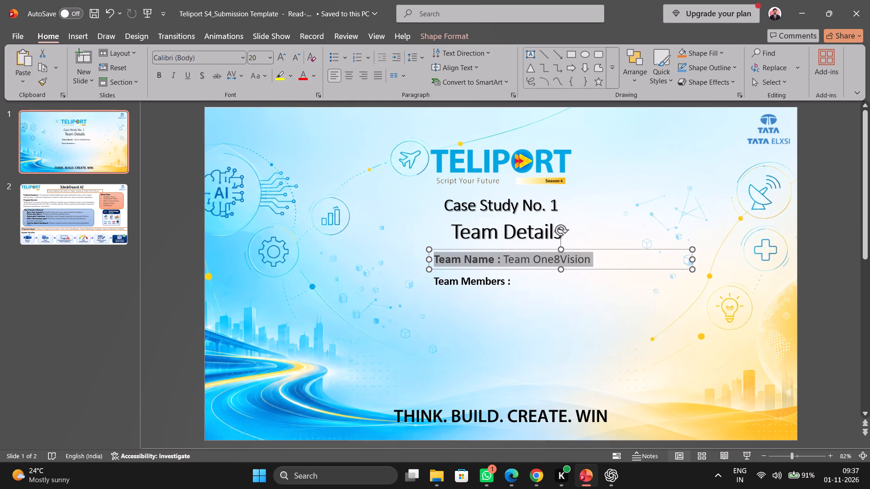
left_click(282, 58)
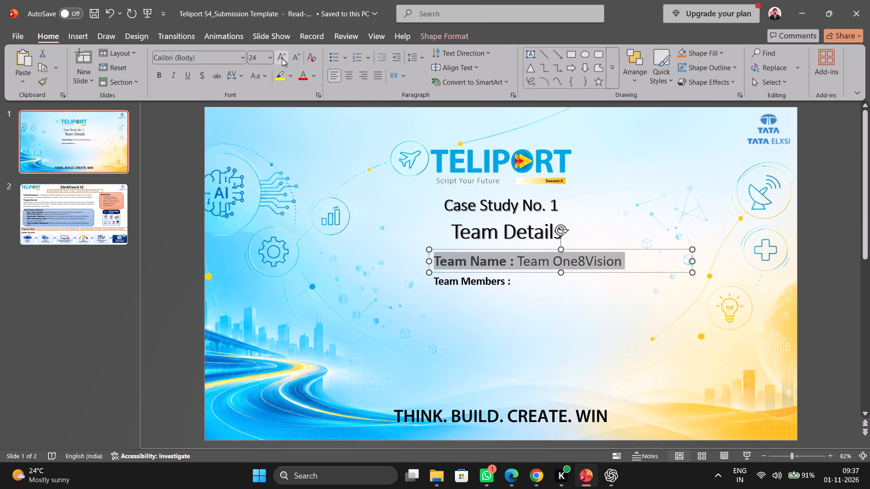
Increase the "Team Members :" label to 20 pt.
left_click(458, 283)
key("ctrl+a")
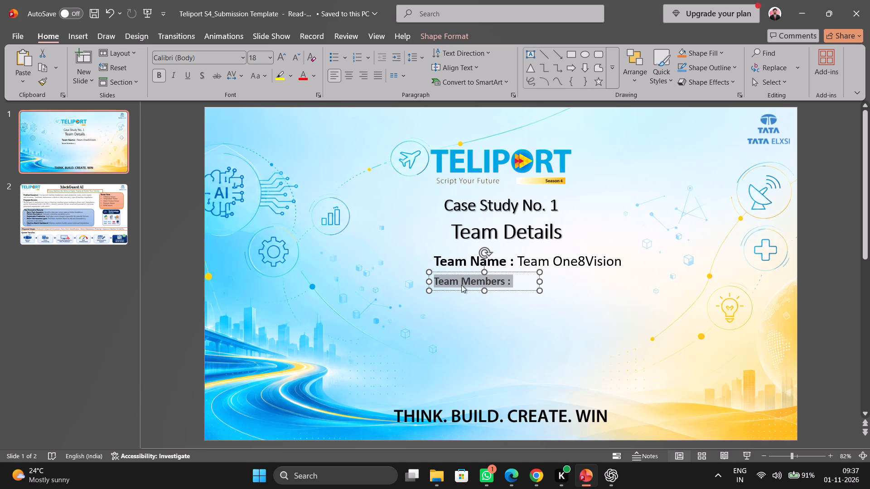
left_click(281, 63)
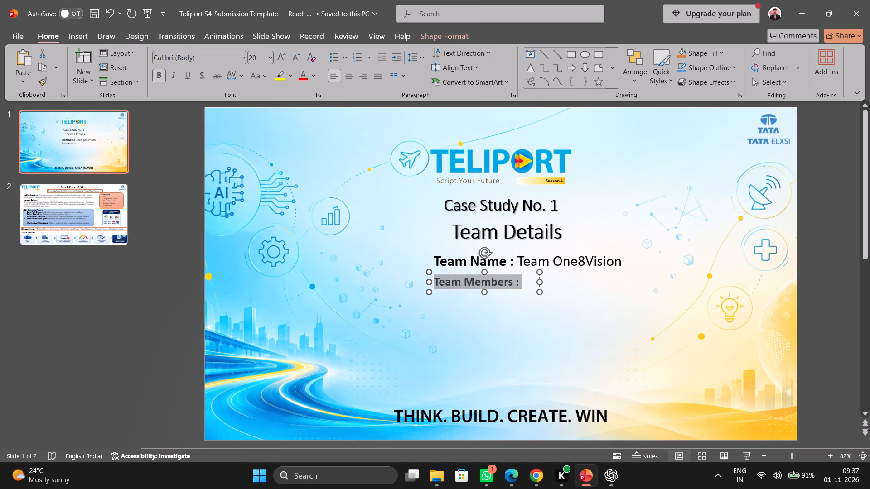
left_click(519, 327)
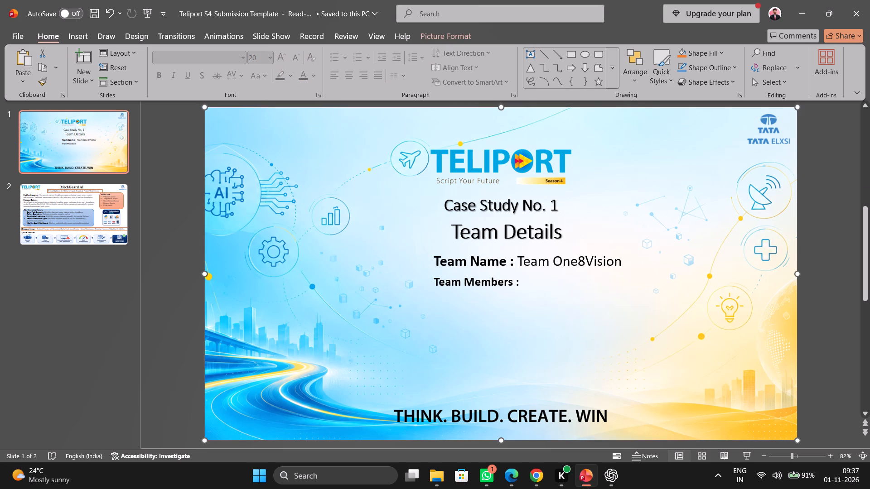
Copy the "Team Name :" formatting onto the "Team Members" label and widen its box so the label fits on one line.
left_click_drag(449, 263, 490, 268)
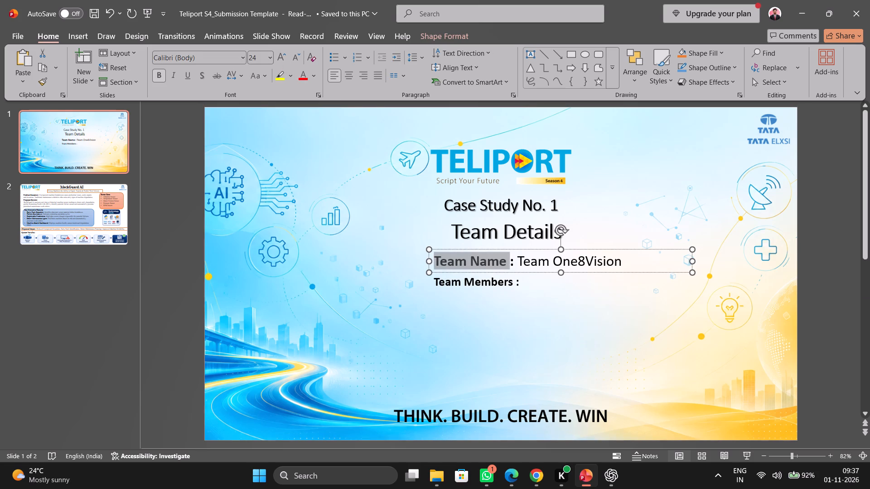
left_click_drag(490, 268, 493, 267)
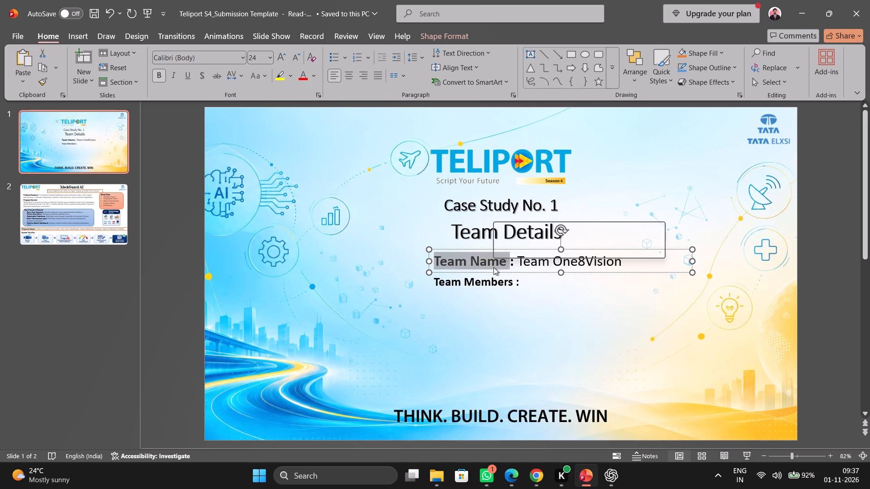
left_click(493, 267)
left_click_drag(513, 260, 450, 263)
left_click(40, 82)
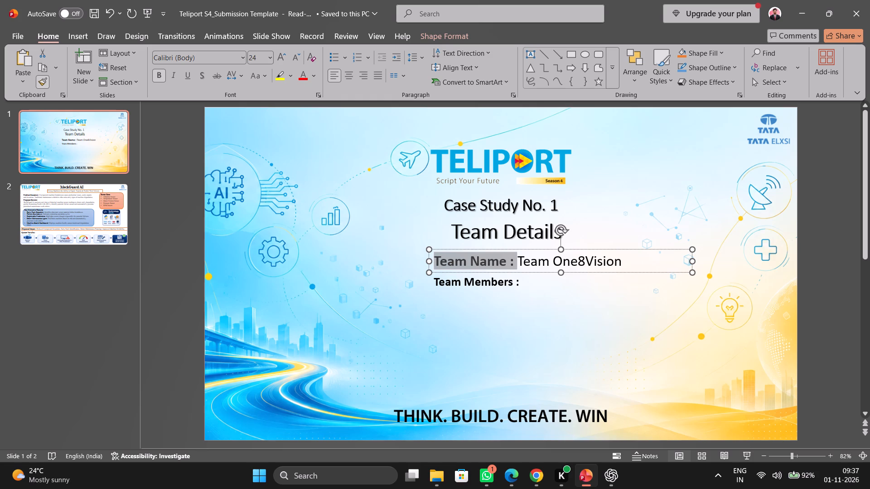
left_click_drag(517, 285, 431, 280)
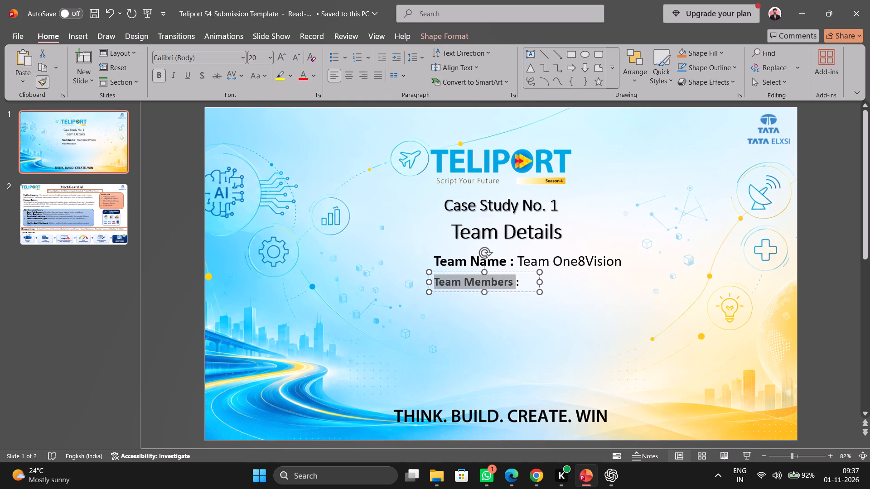
left_click_drag(431, 280, 416, 273)
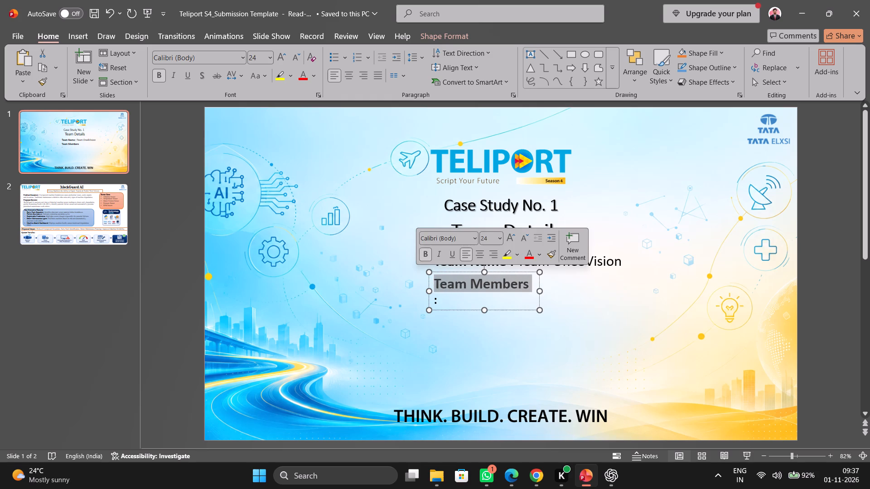
left_click_drag(540, 291, 563, 288)
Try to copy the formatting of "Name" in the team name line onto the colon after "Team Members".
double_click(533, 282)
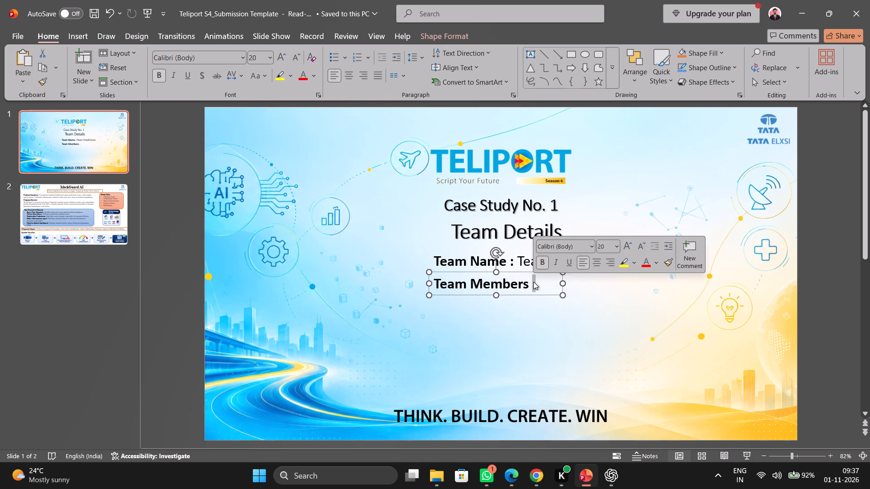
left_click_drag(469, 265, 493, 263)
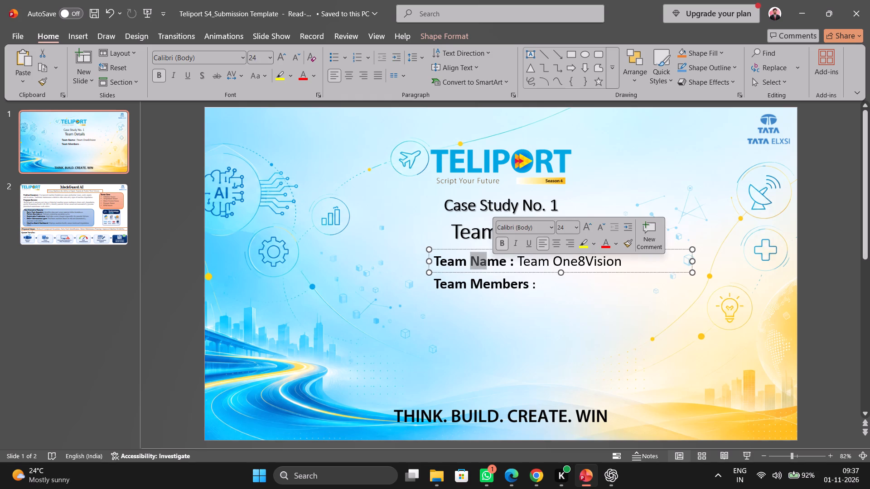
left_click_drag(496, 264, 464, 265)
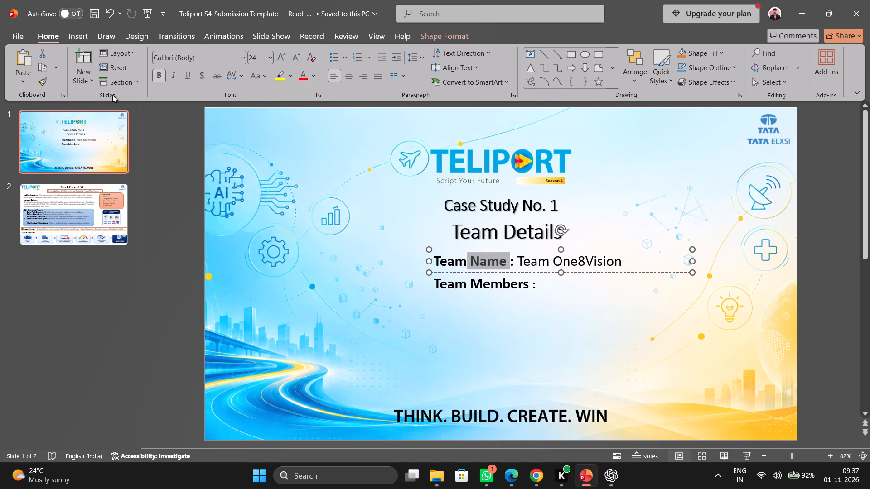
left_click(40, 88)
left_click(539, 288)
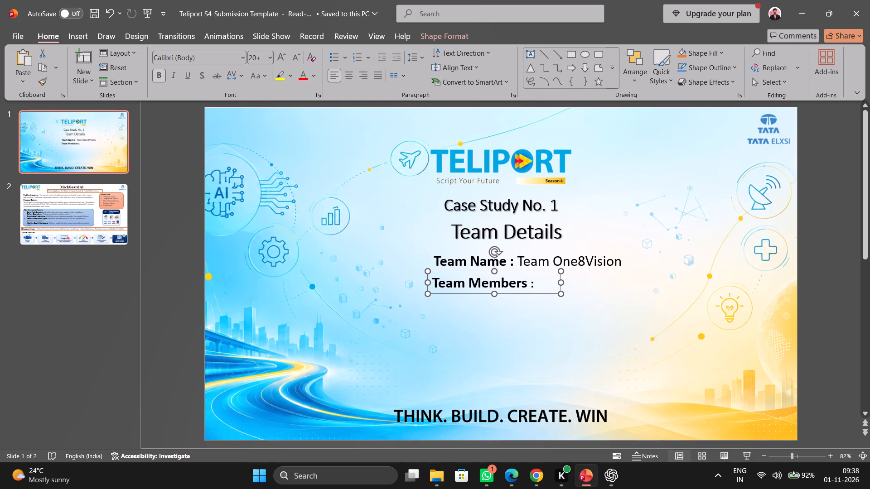
Reduce the whole "Team Name : Team One8Vision" line to 20 pt.
left_click(471, 262, "ctrl")
key("ctrl+a")
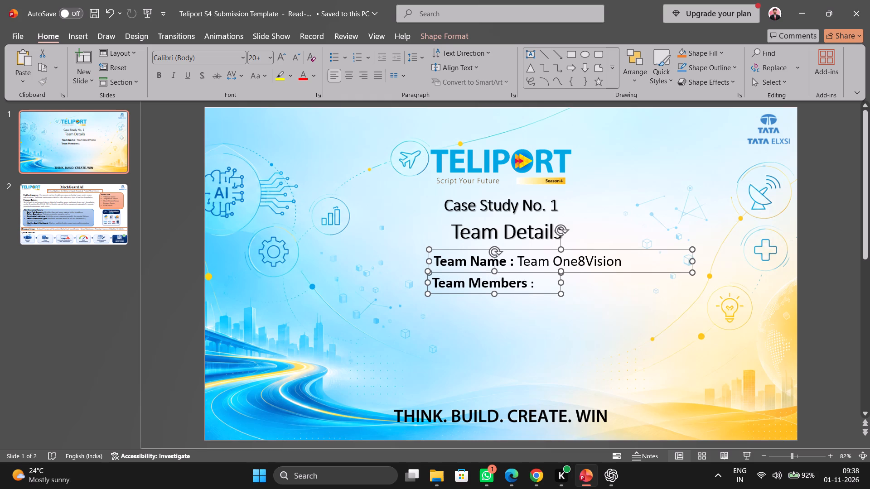
left_click(568, 260)
key("ctrl+a")
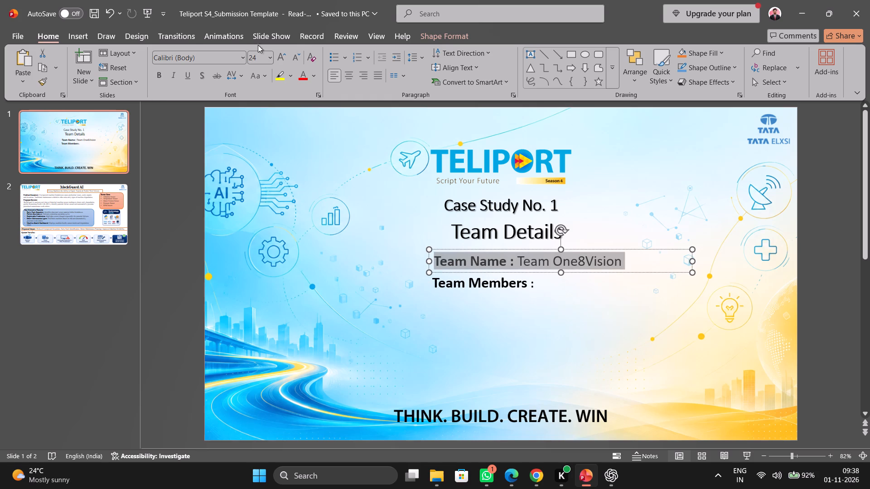
left_click(299, 54)
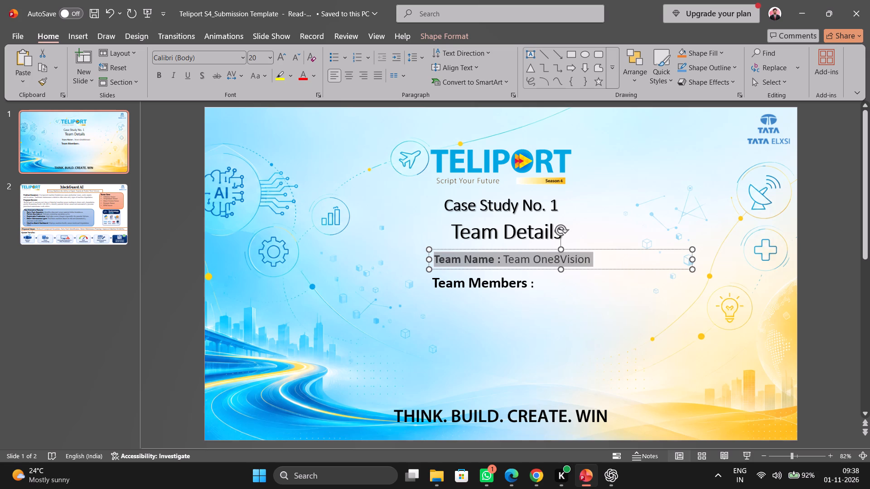
Set the whole "Team Members :" label, including its colon, to 20 pt.
left_click(486, 284)
key("ctrl+a")
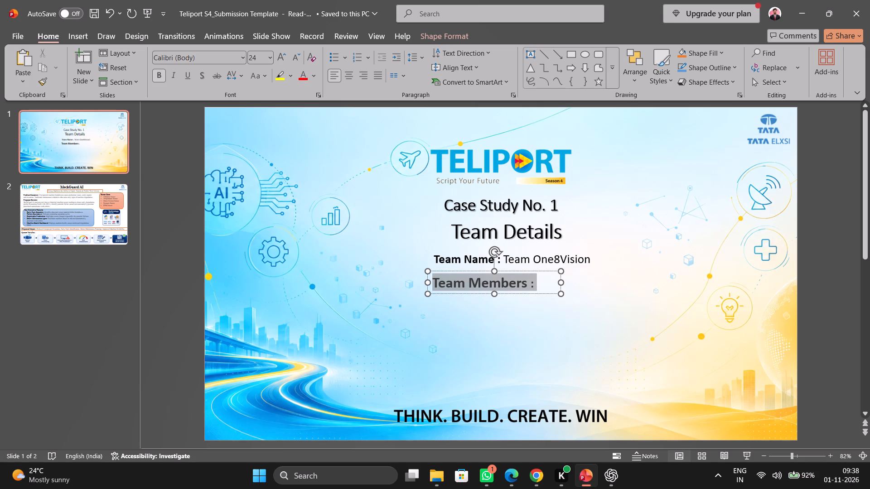
left_click(260, 61)
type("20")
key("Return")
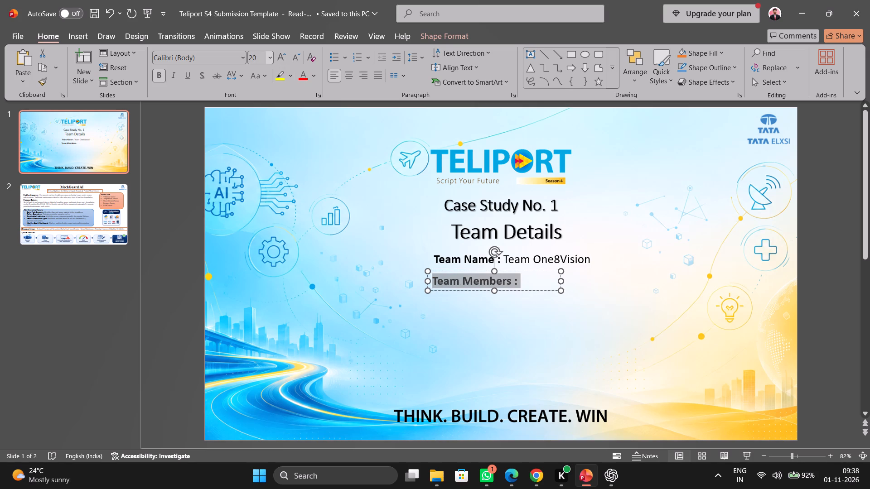
Add a text box beside the "Team Members :" label and start a numbered list with the first member's name.
left_click(438, 304)
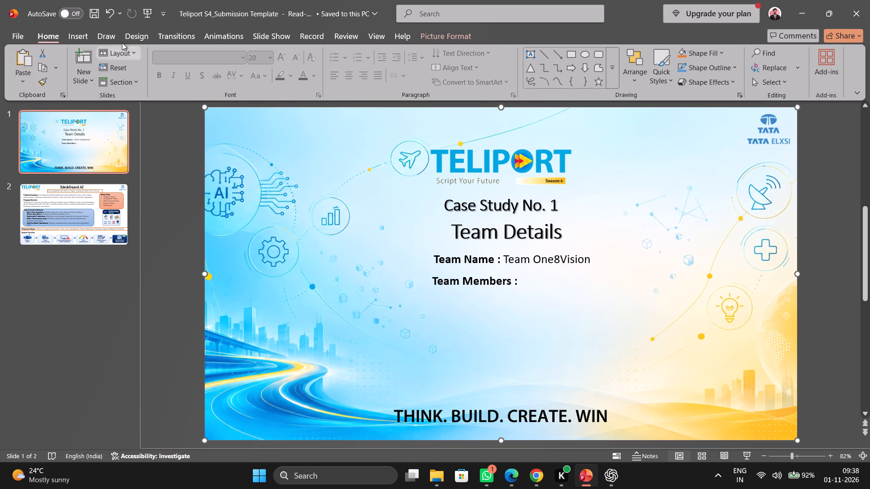
left_click(80, 34)
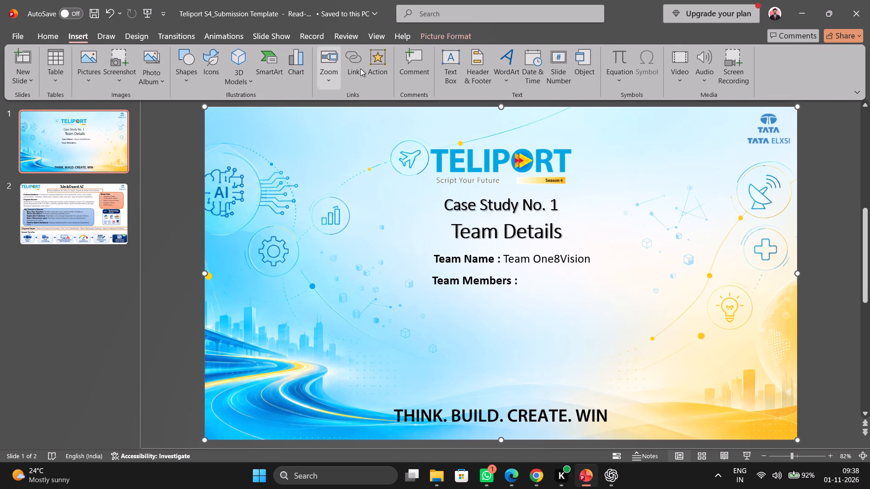
left_click(450, 55)
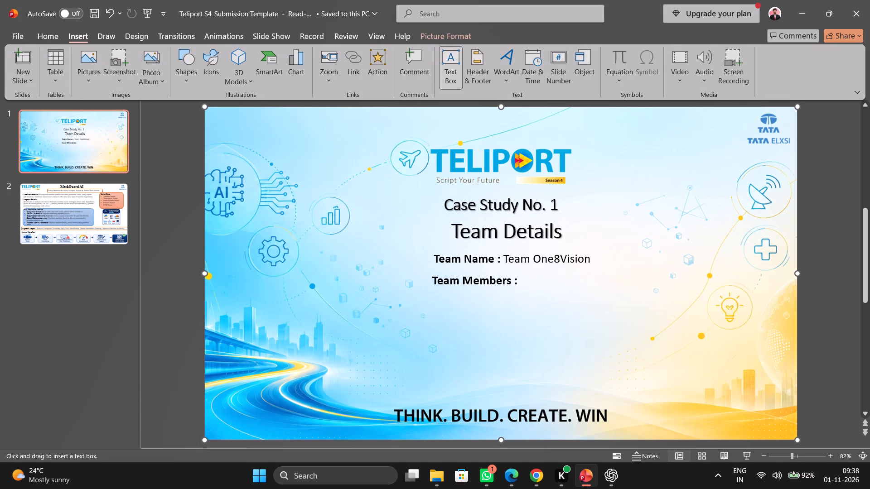
left_click_drag(527, 285, 648, 389)
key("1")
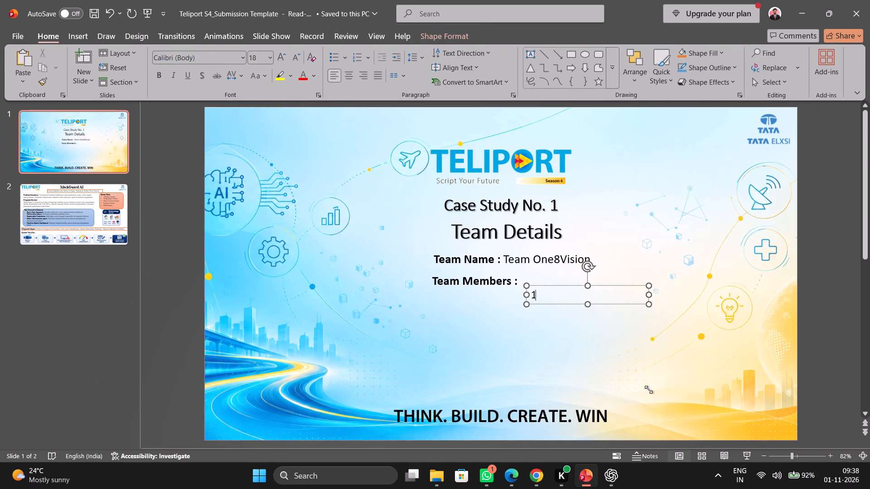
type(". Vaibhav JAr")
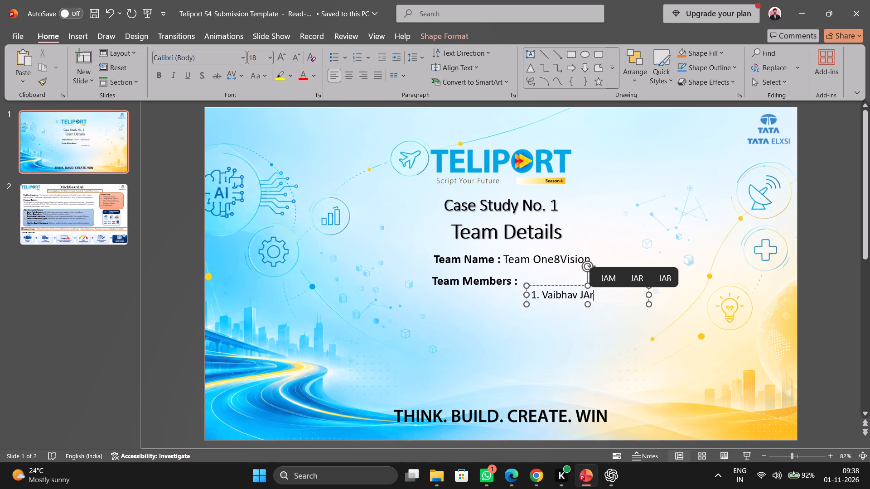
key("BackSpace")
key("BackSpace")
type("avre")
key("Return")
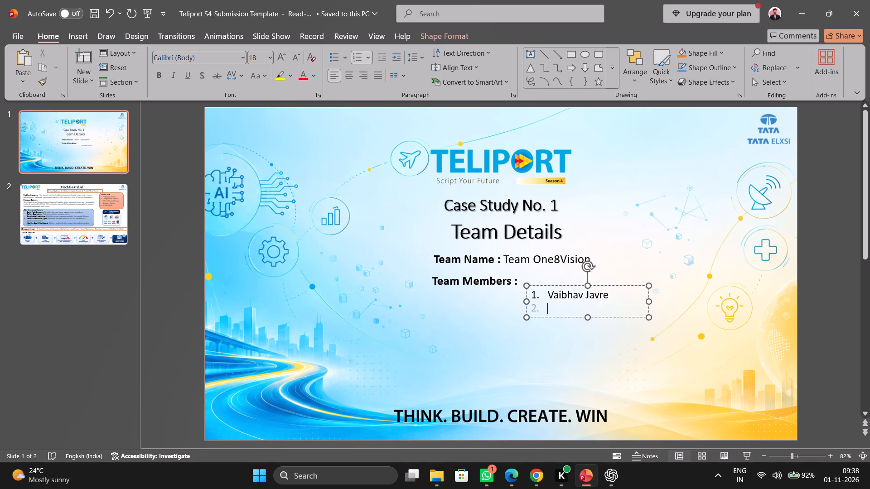
Add the second and third members' names as items 2 and 3 of the numbered list.
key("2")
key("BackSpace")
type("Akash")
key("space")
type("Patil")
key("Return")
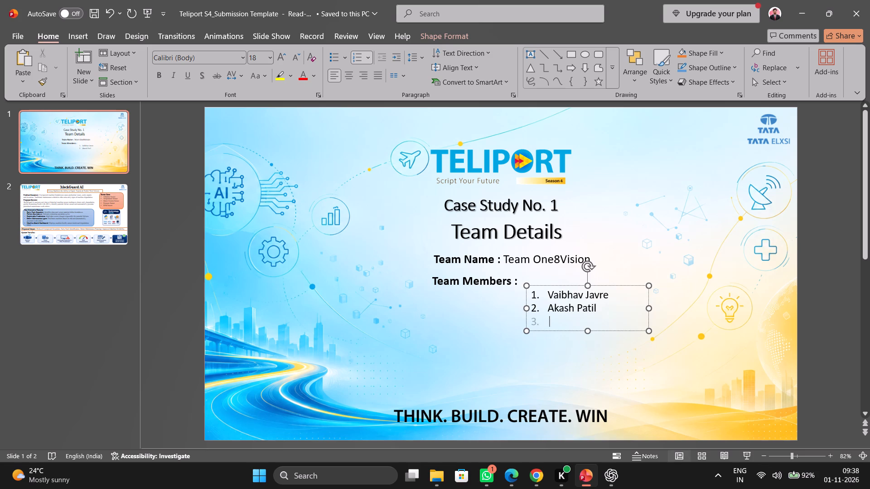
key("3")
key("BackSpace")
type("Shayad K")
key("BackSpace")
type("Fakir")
left_click(613, 361)
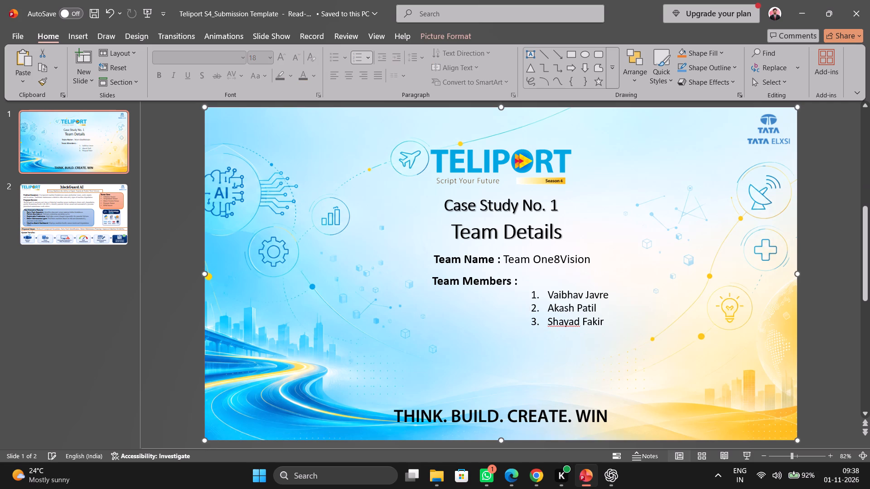
Move the numbered members list up so its first item lines up with the "Team Members :" label.
left_click(587, 320, "ctrl")
key("ctrl+a")
left_click(584, 306)
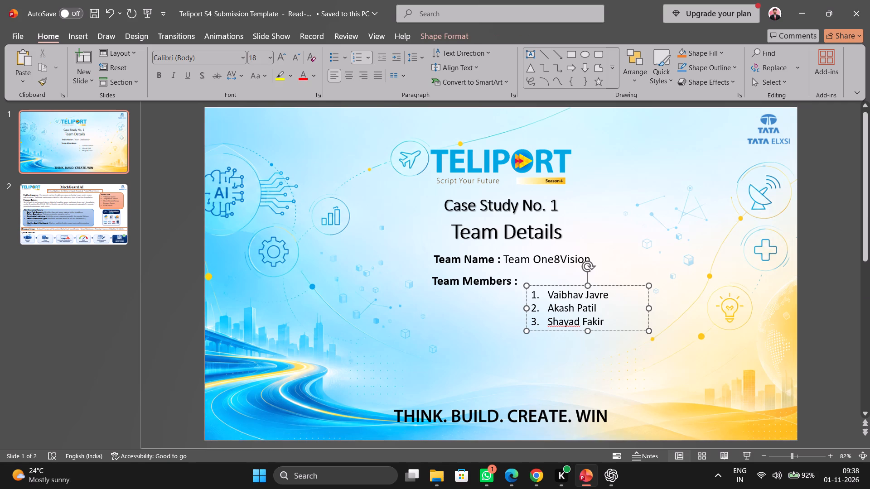
left_click_drag(606, 284, 608, 278)
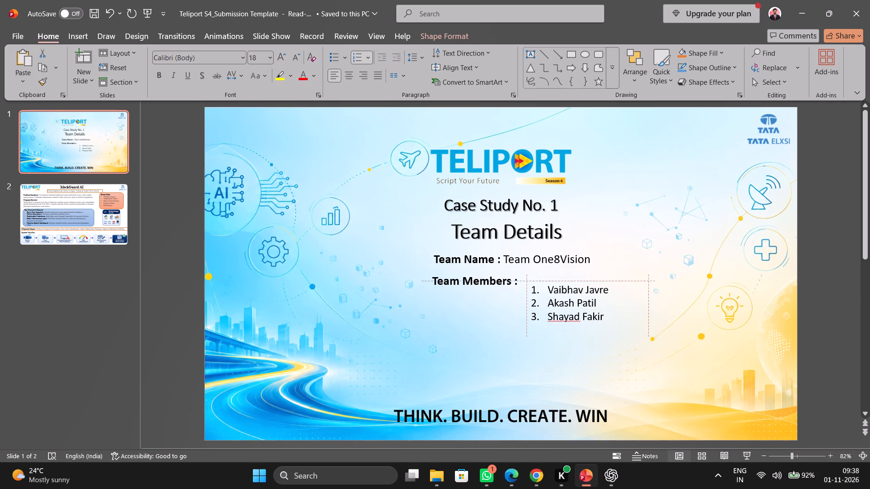
left_click_drag(608, 278, 604, 266)
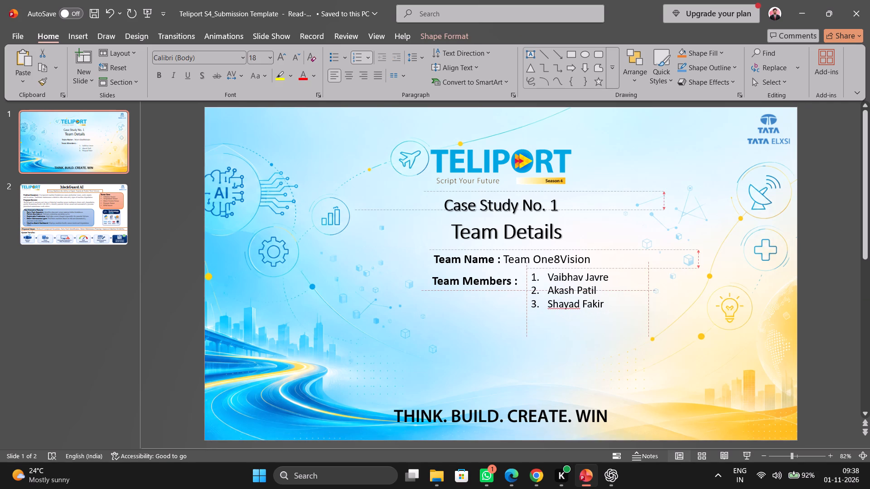
left_click_drag(604, 266, 605, 269)
left_click(660, 358)
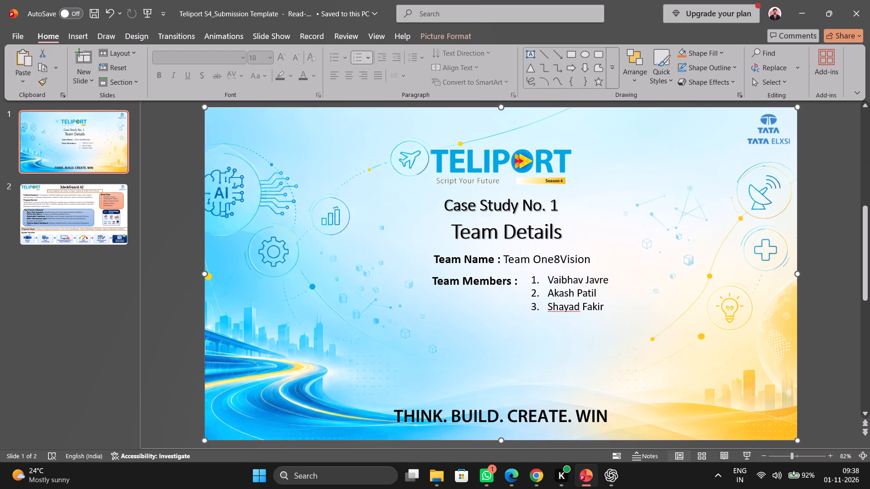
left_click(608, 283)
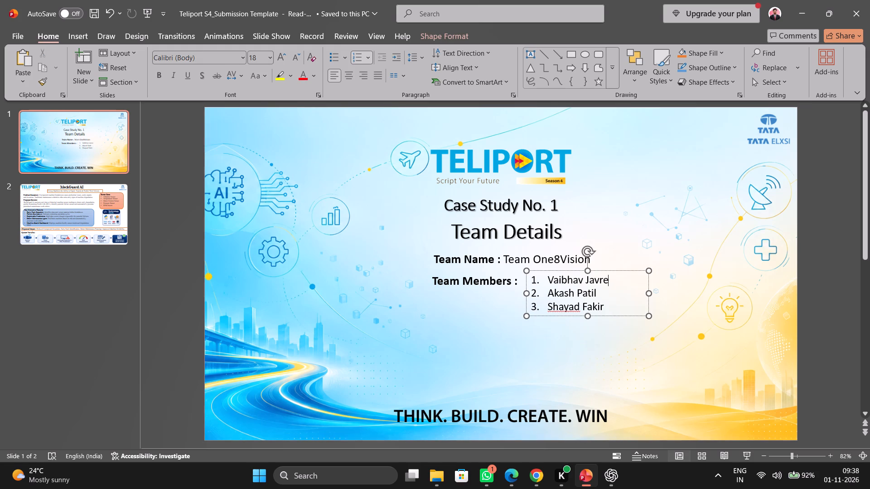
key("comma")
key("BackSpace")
Have the spelling check ignore all occurrences of the third member's first name.
left_click(573, 309)
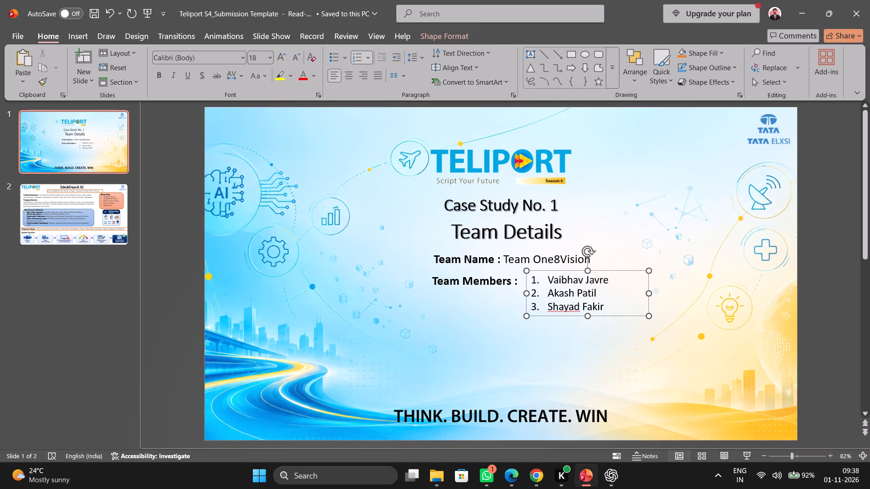
left_click(573, 309)
right_click(573, 309)
left_click(618, 404)
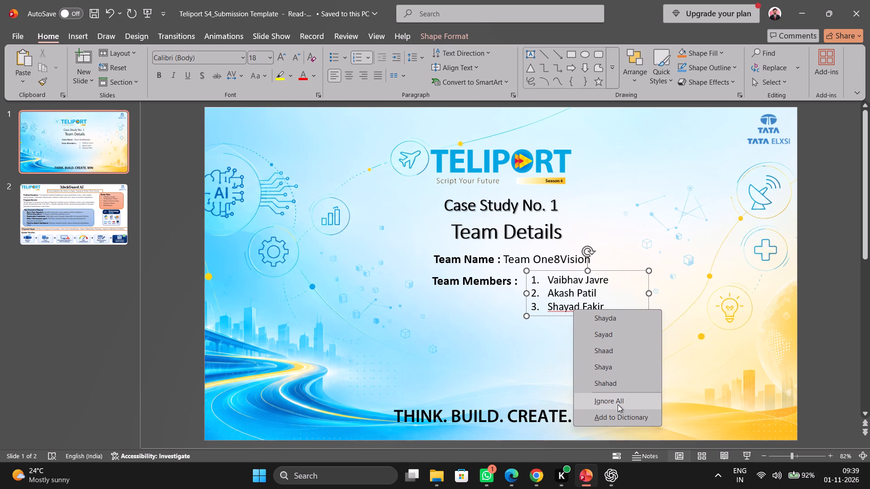
left_click(654, 329)
left_click(559, 407)
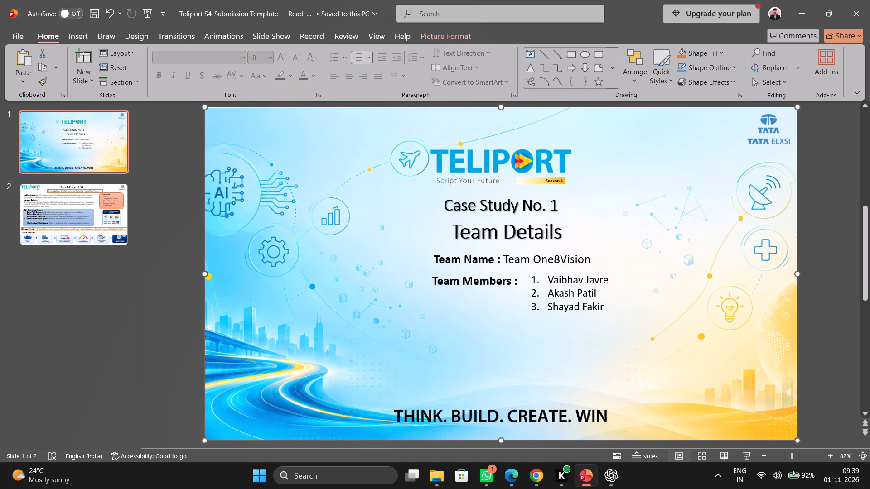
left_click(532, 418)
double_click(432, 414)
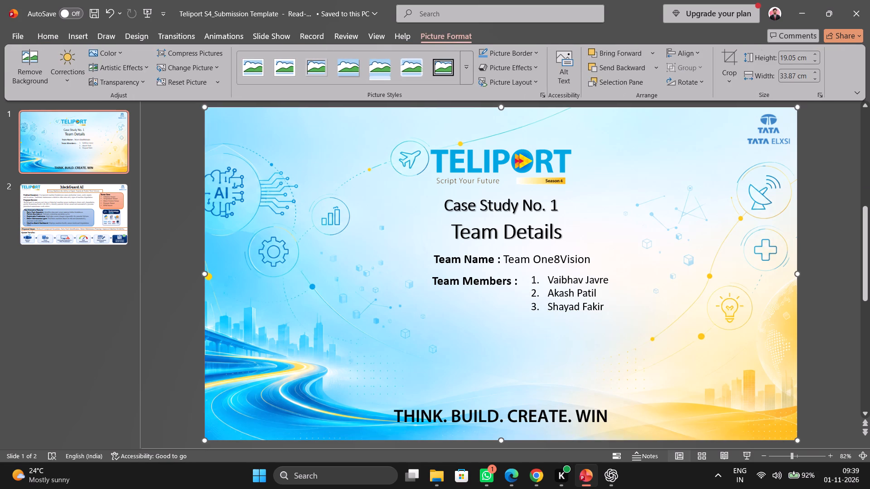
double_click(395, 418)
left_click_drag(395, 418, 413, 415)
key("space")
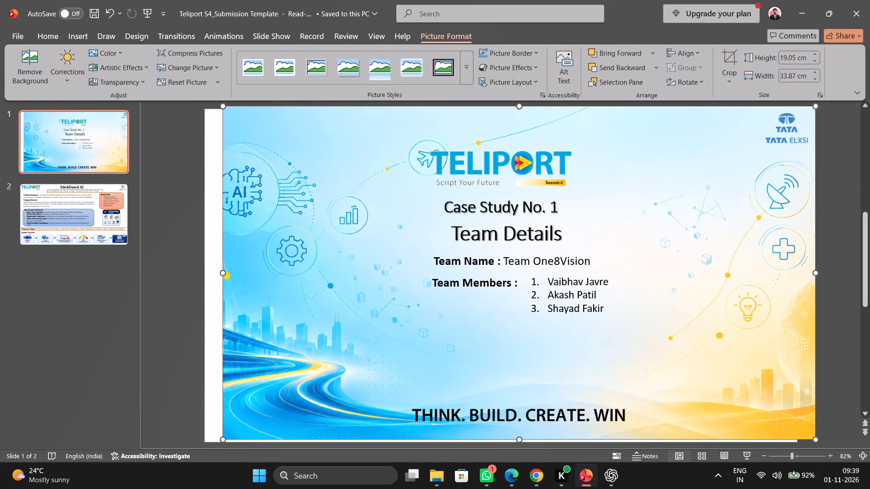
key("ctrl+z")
Nudge the numbered members list slightly further from the "Team Members :" label.
left_click(590, 302)
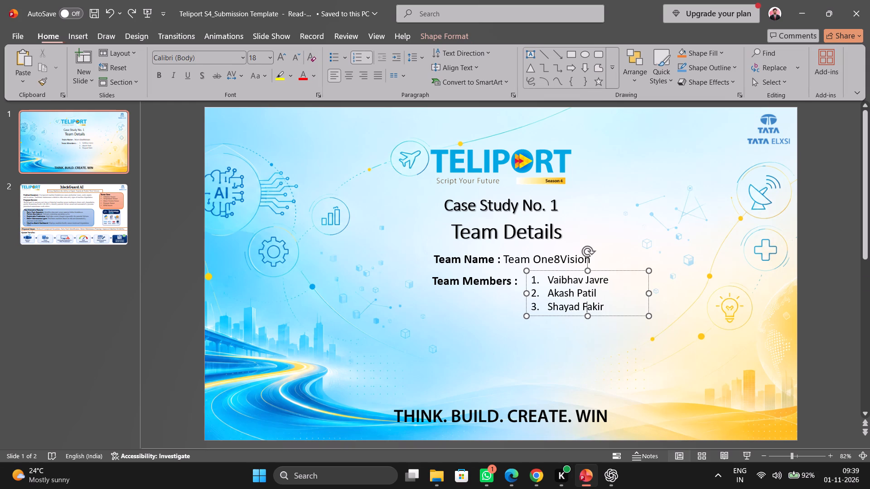
left_click(579, 271)
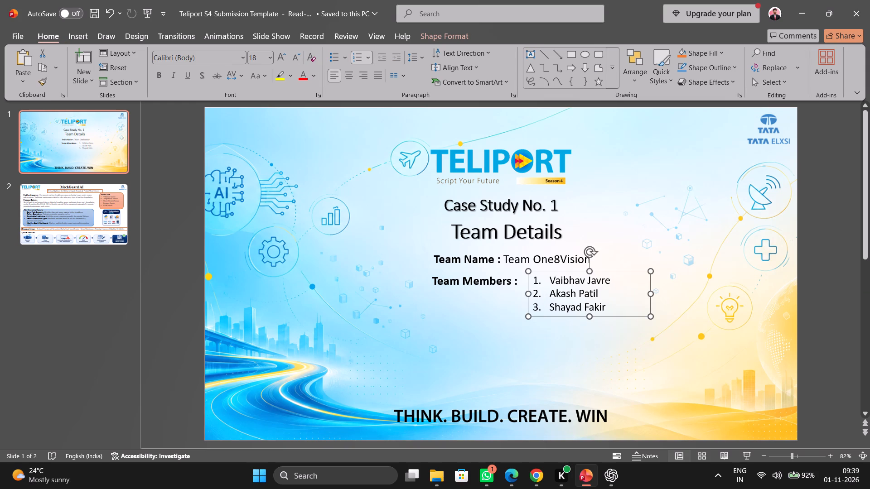
left_click(565, 350)
Check the registered team details on the GradPartners registrations page in Edge and the case study number in ChatGPT.
left_click(515, 488)
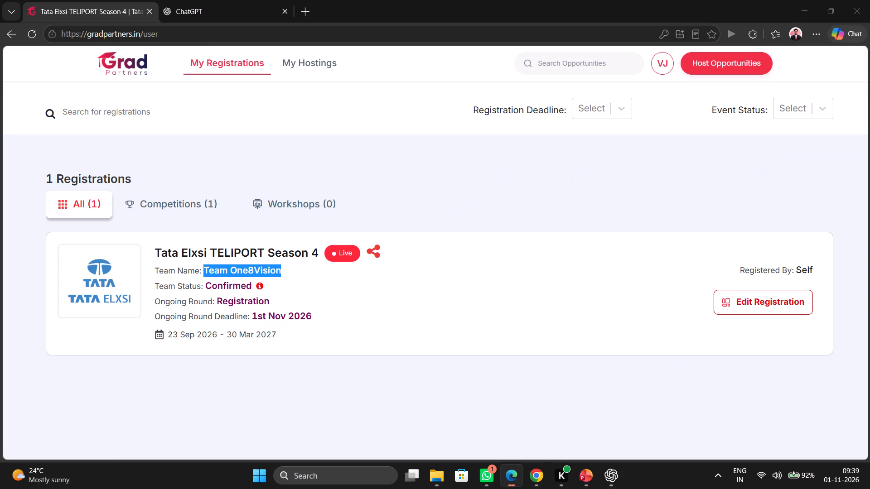
left_click_drag(195, 283, 278, 316)
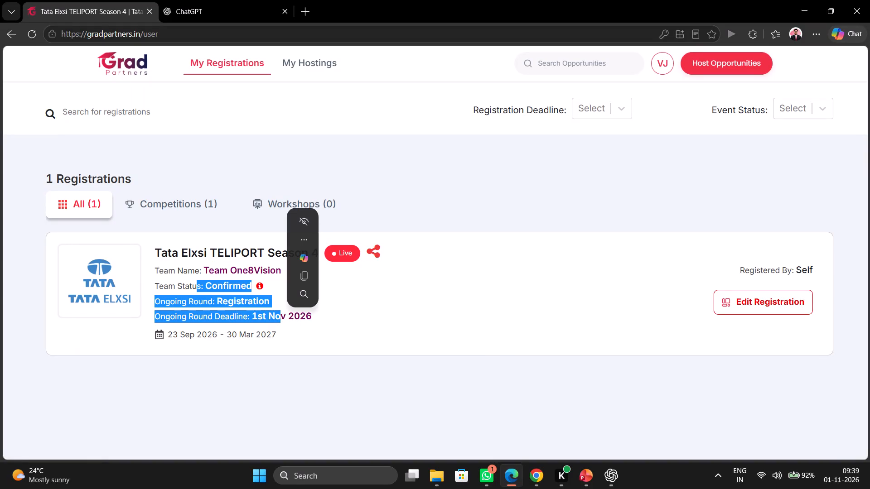
left_click(278, 316)
left_click(310, 318)
left_click_drag(310, 318, 322, 334)
left_click(322, 334)
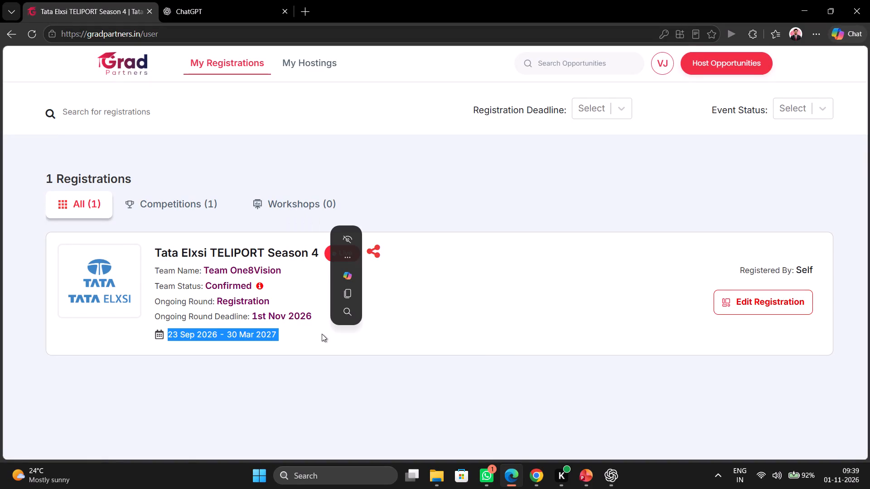
left_click(602, 488)
left_click(580, 482)
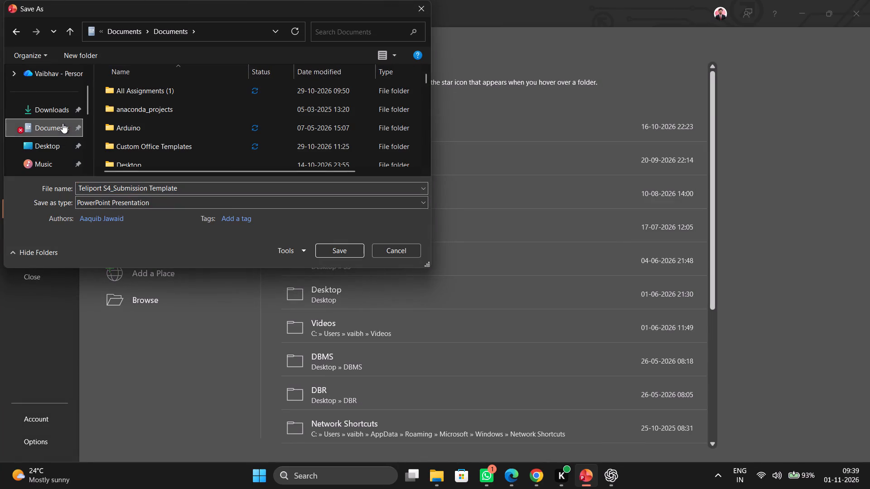
left_click(225, 191)
key("BackSpace")
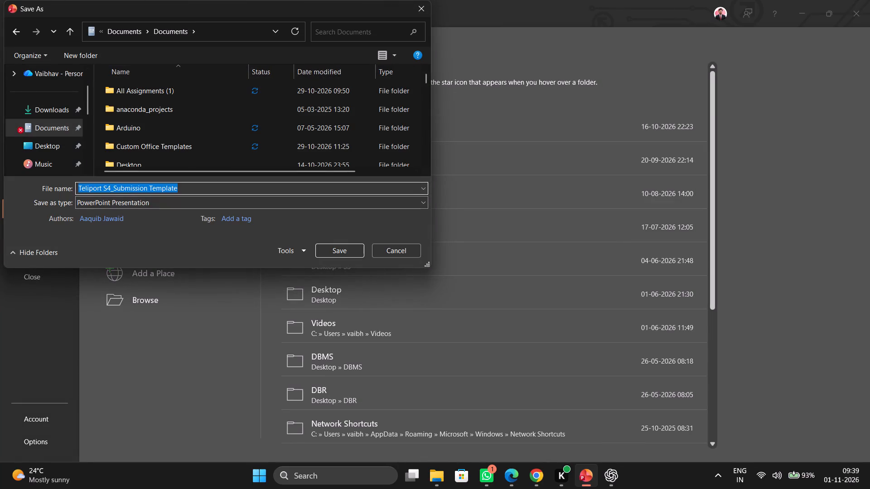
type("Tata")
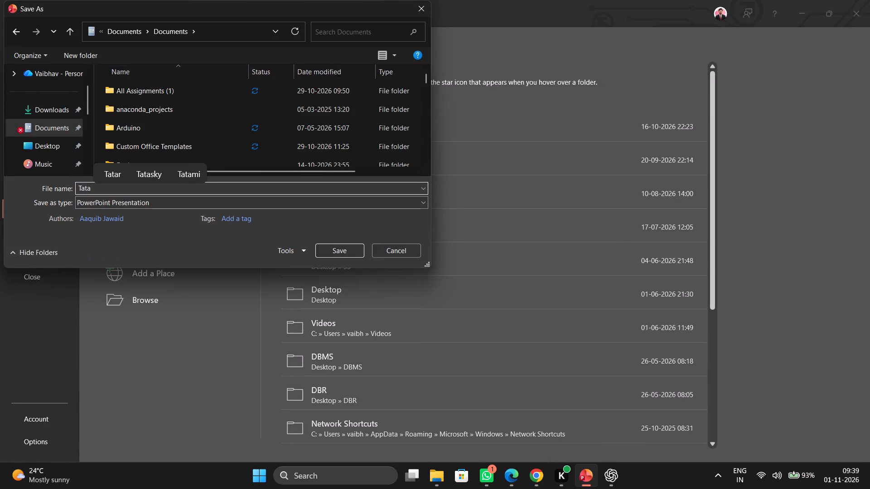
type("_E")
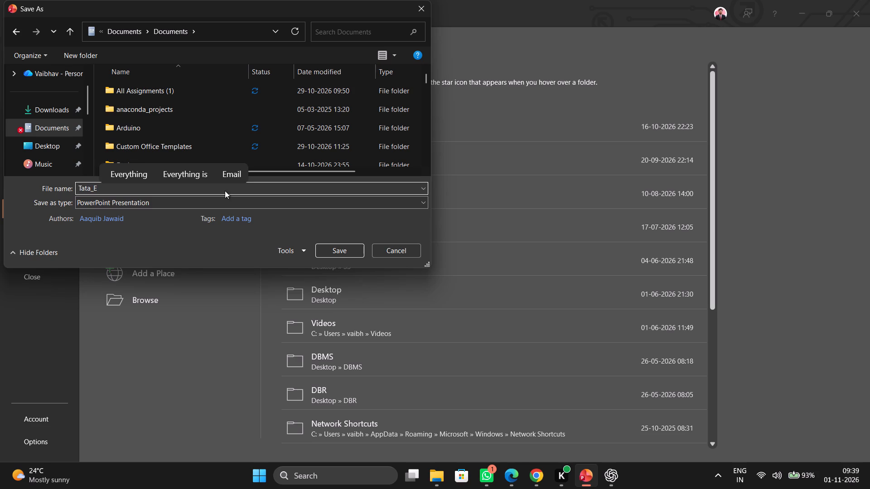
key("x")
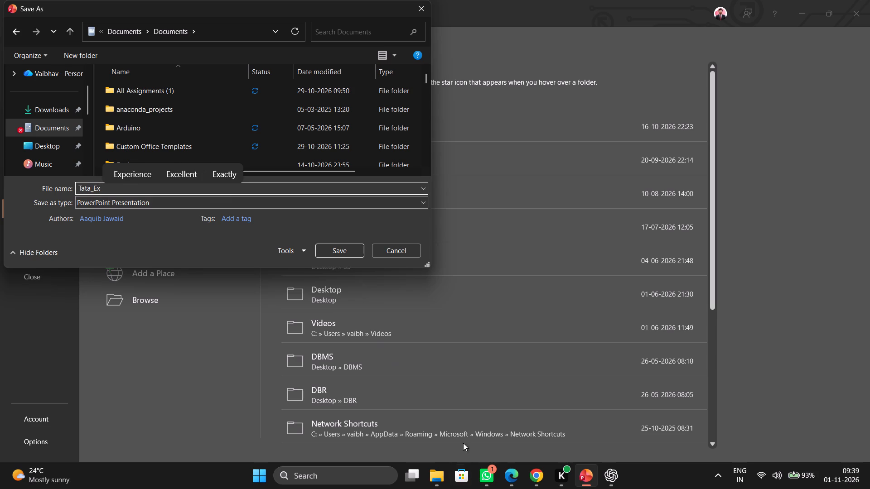
left_click(522, 475)
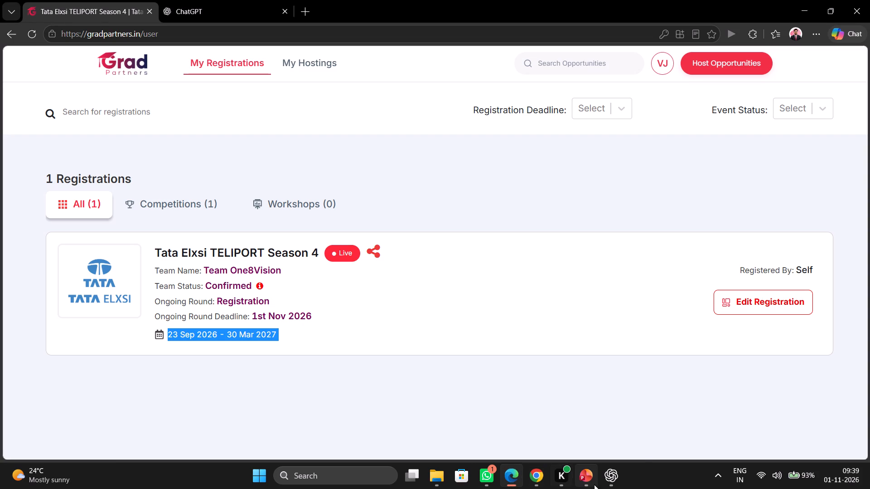
left_click(583, 486)
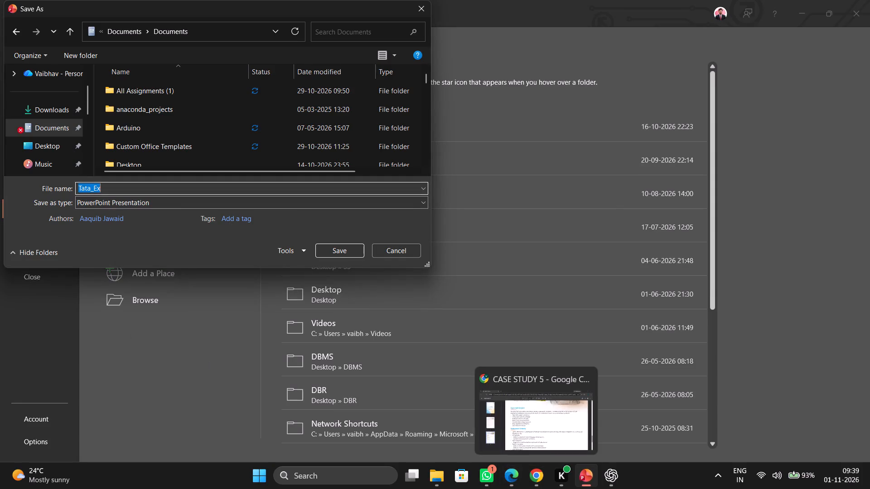
left_click(116, 184)
key("BackSpace")
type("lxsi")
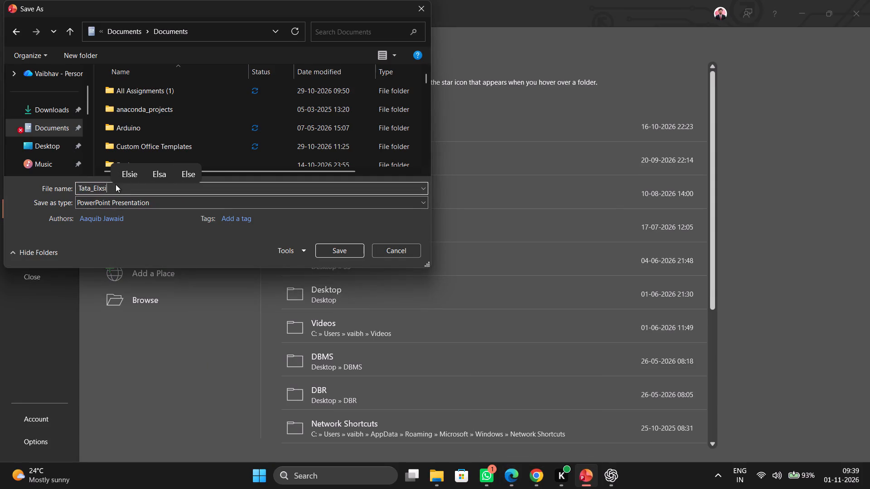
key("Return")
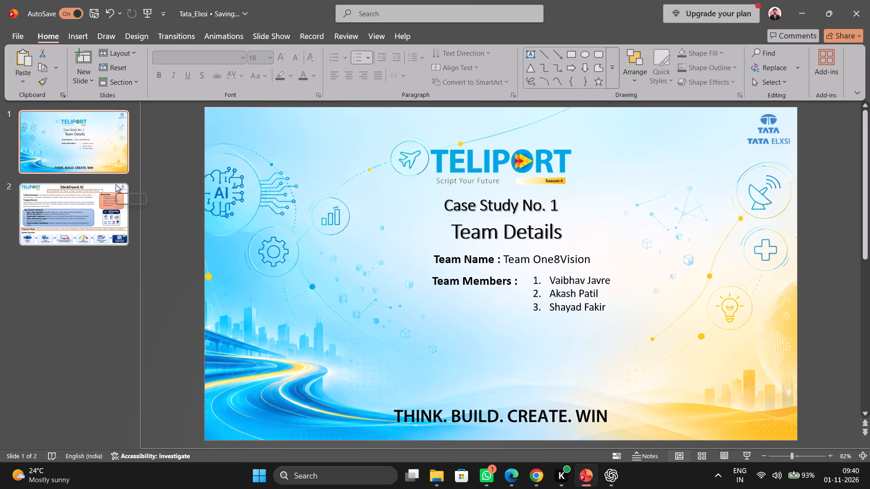
Take a last look at the MechGuard AI slide and close the presentation.
left_click(56, 200)
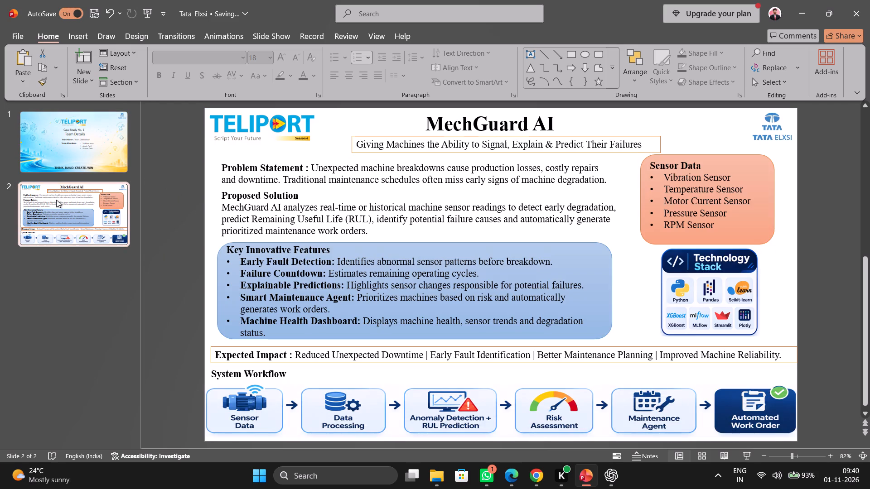
left_click(863, 0)
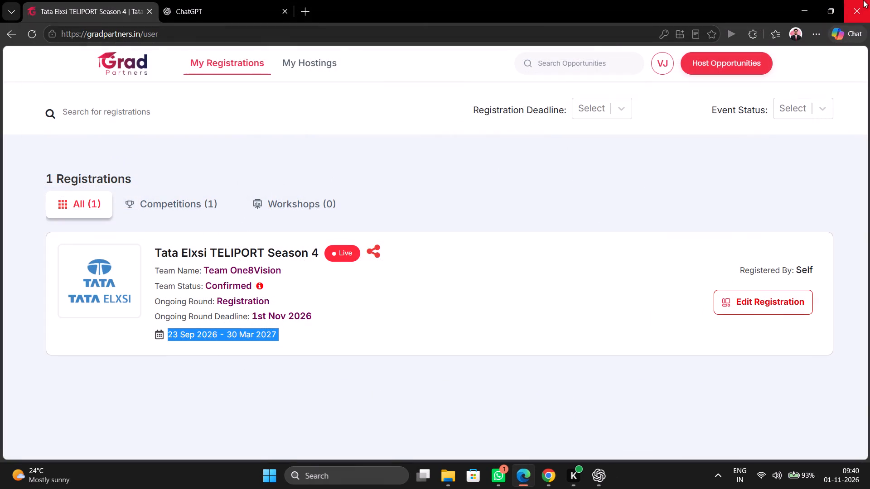
In Edge, go back to the TELIPORT Season 4 event page and open the submission form for Round 1 - Idea Submission.
scroll(179, 169, "right", 2)
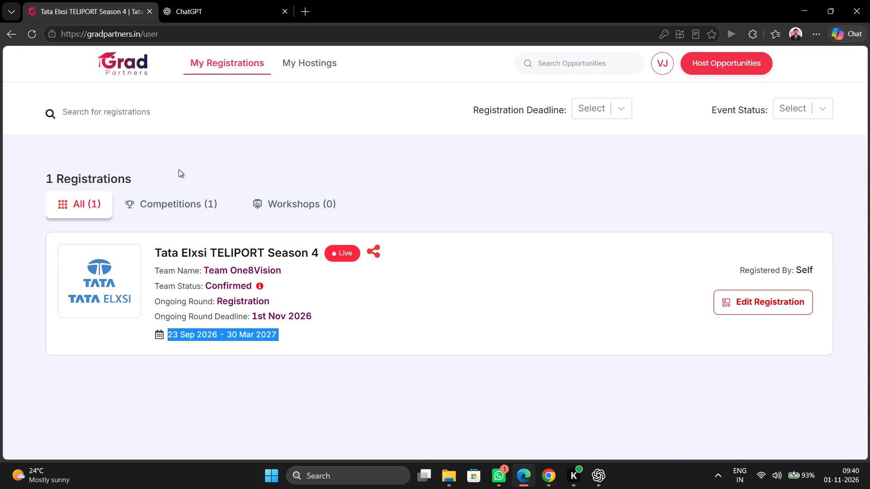
scroll(179, 169, "right", 1)
scroll(352, 264, "down", 3)
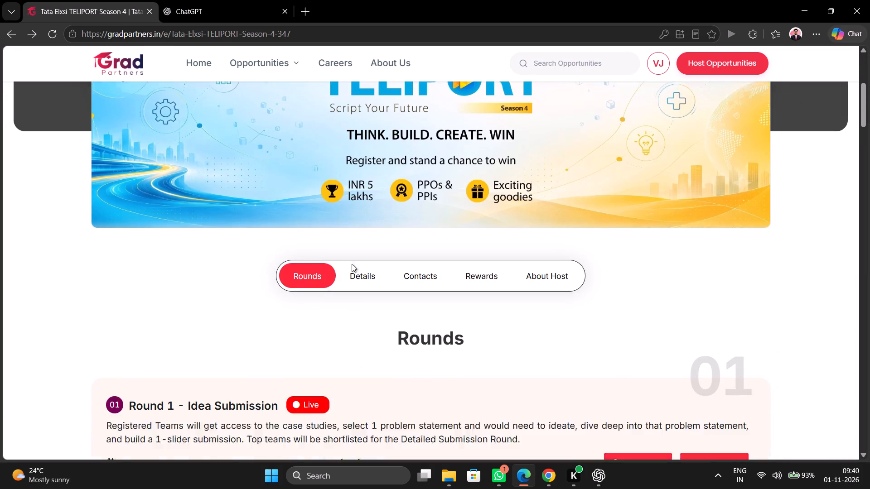
scroll(352, 264, "down", 2)
left_click(716, 293)
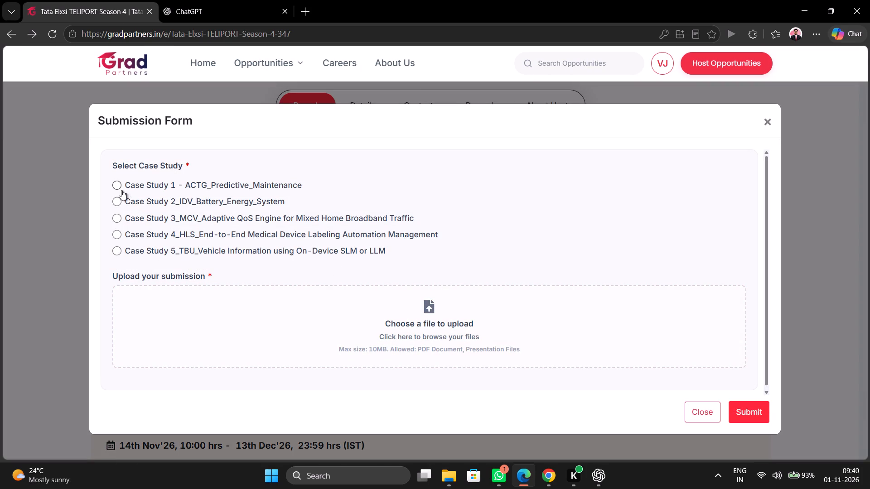
Select "Case Study 1 - ACTG_Predictive_Maintenance" and attach the Tata_Elxsi presentation from the Documents folder.
left_click(117, 187)
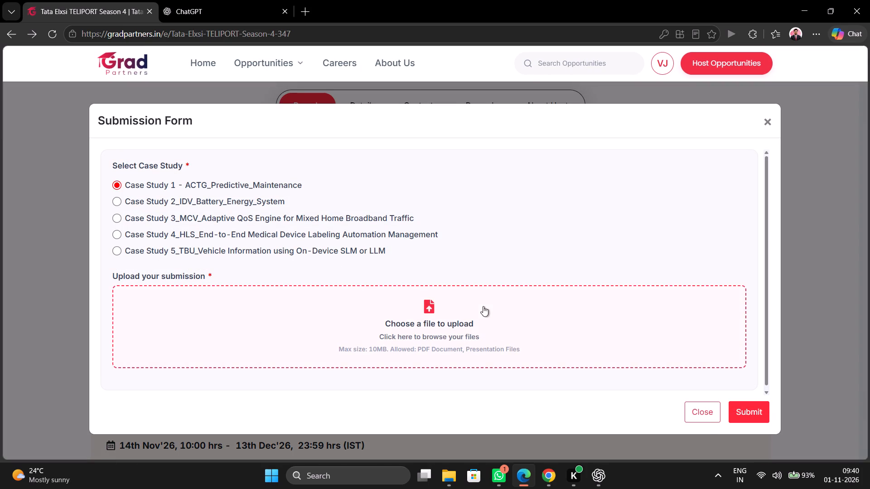
left_click(483, 334)
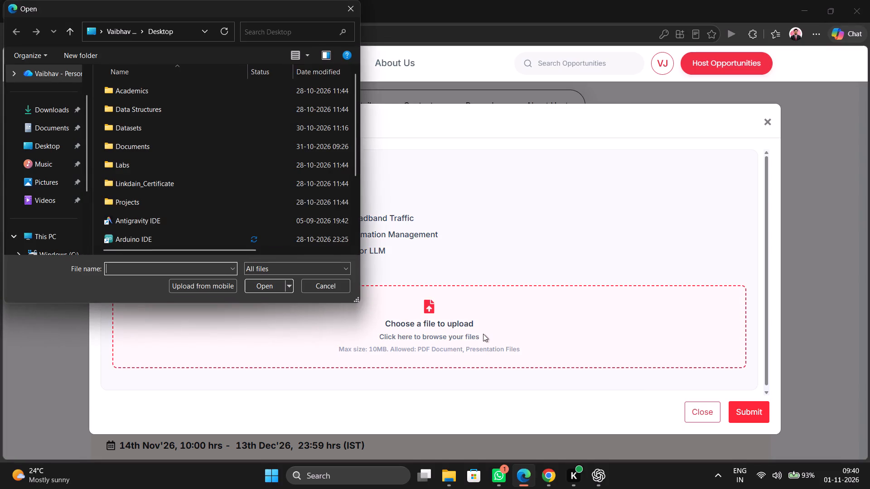
double_click(53, 132)
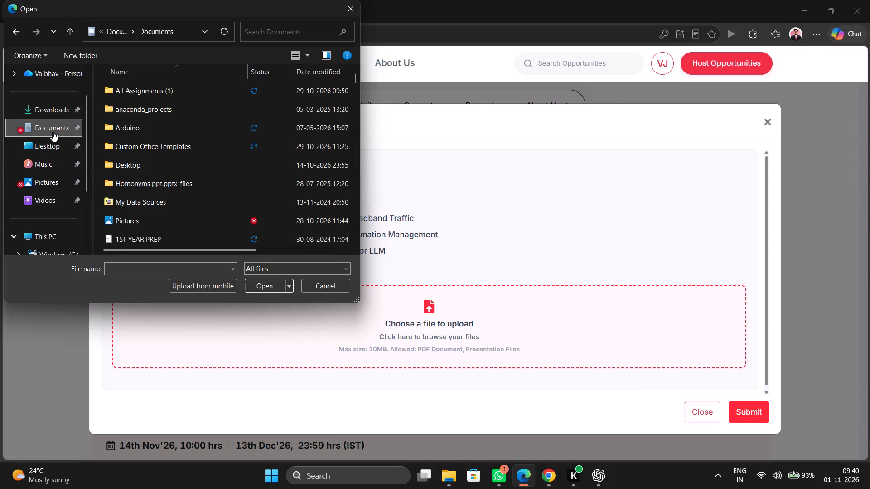
left_click(305, 33)
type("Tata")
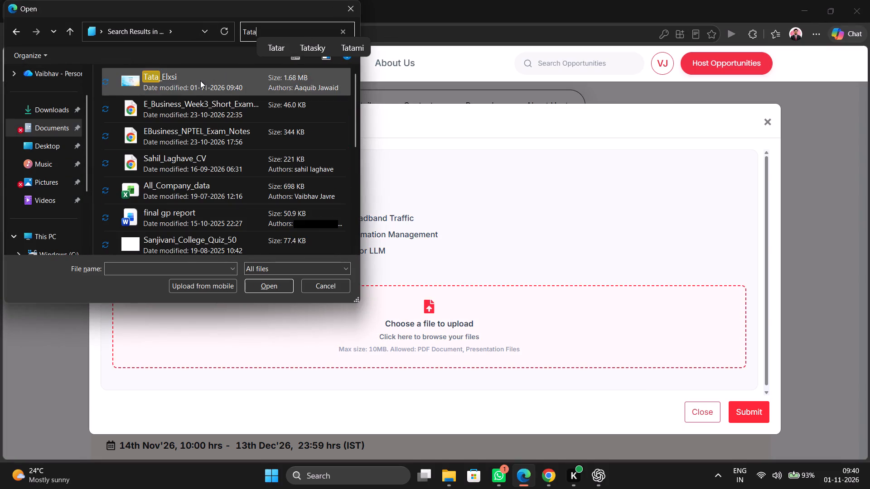
double_click(200, 81)
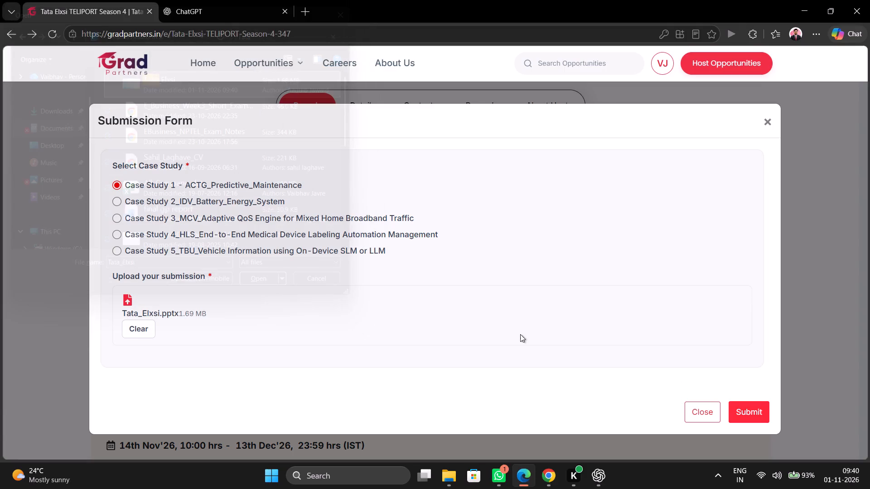
Submit the Round 1 entry and dismiss the confirmation message.
left_click(756, 403)
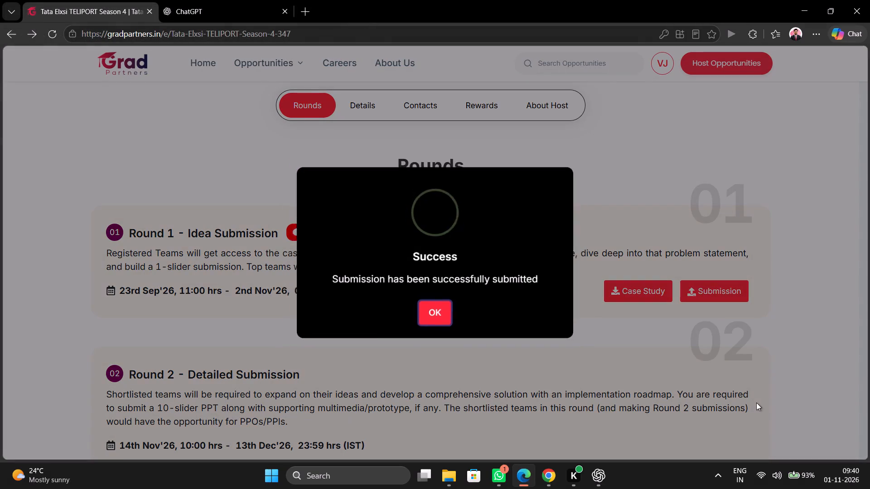
left_click(448, 321)
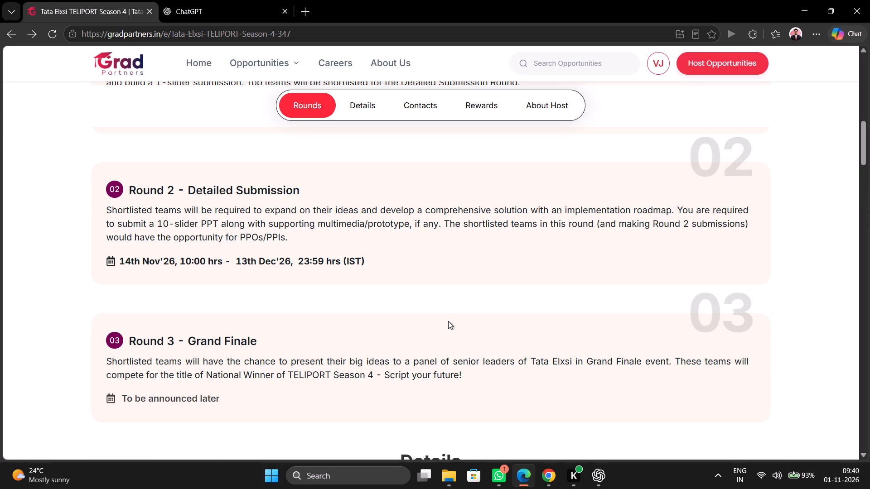
Read through the Round 2 - Detailed Submission requirements and schedule on the event page, highlighting the text of that section.
scroll(448, 321, "up", 1)
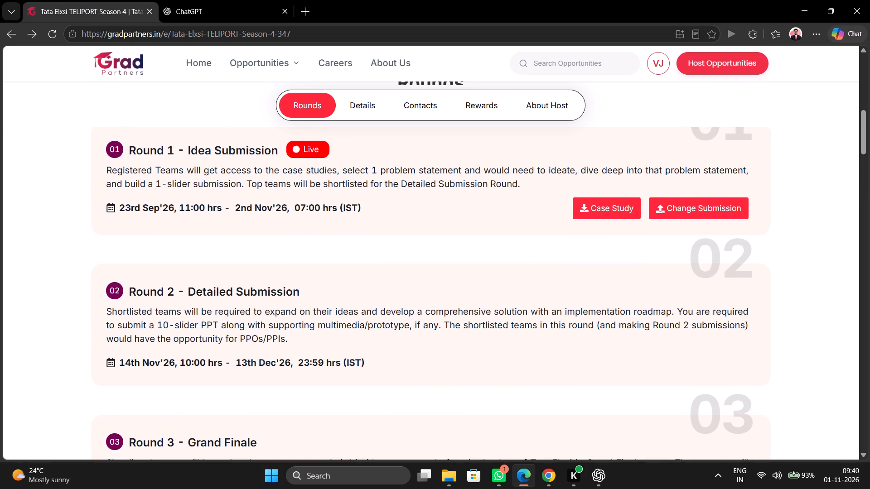
scroll(348, 332, "down", 1)
left_click_drag(125, 225, 344, 250)
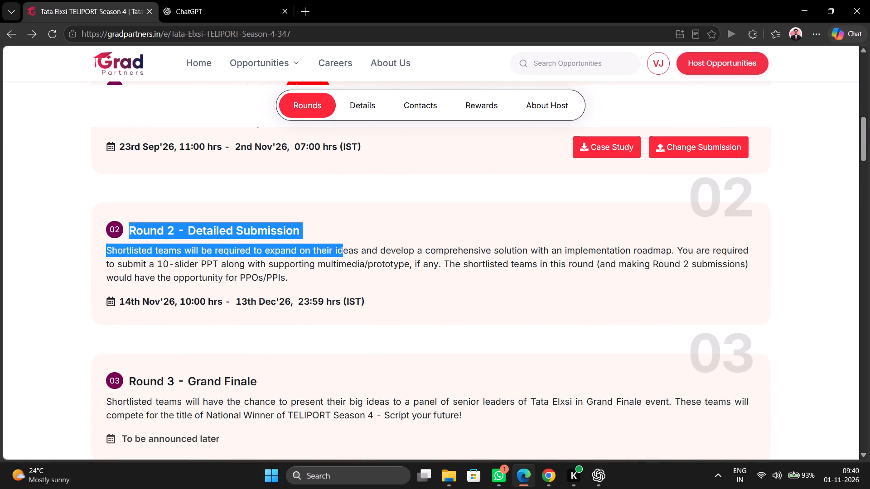
left_click_drag(344, 250, 387, 296)
left_click(387, 296)
left_click_drag(387, 296, 375, 303)
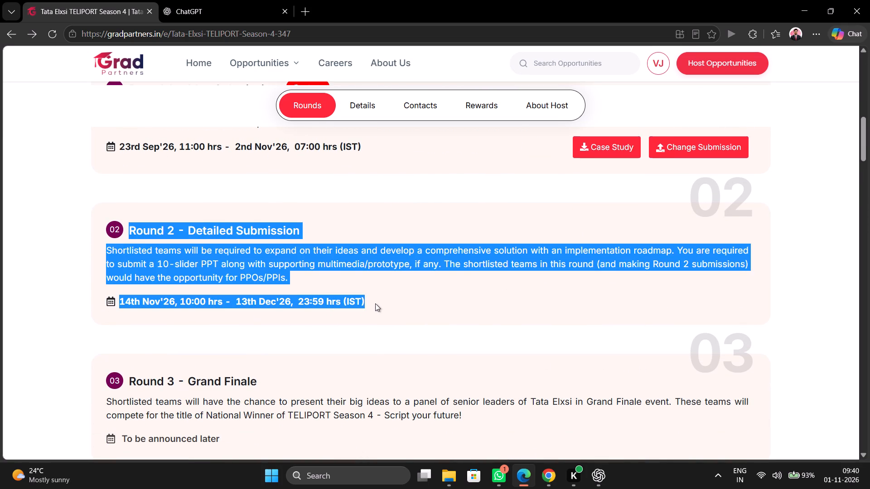
left_click(375, 303)
left_click_drag(359, 298, 164, 239)
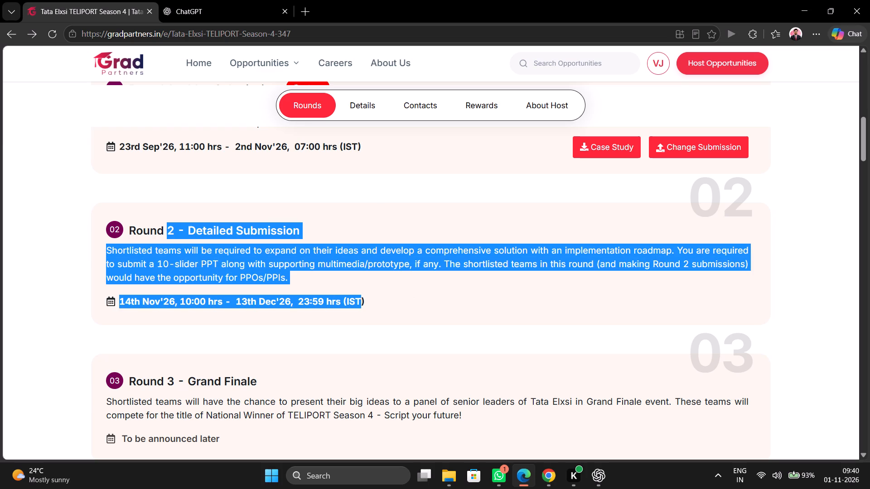
left_click_drag(164, 239, 145, 226)
left_click(145, 226)
left_click_drag(145, 226, 314, 281)
left_click(314, 281)
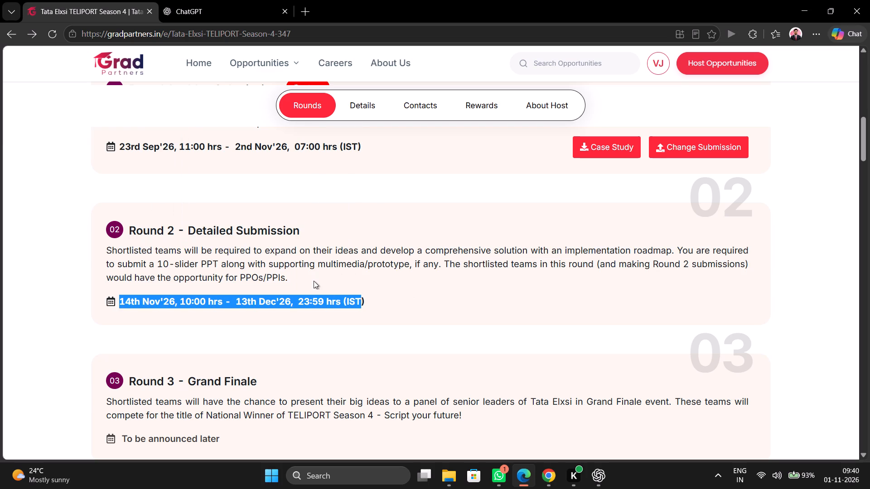
left_click_drag(132, 225, 365, 293)
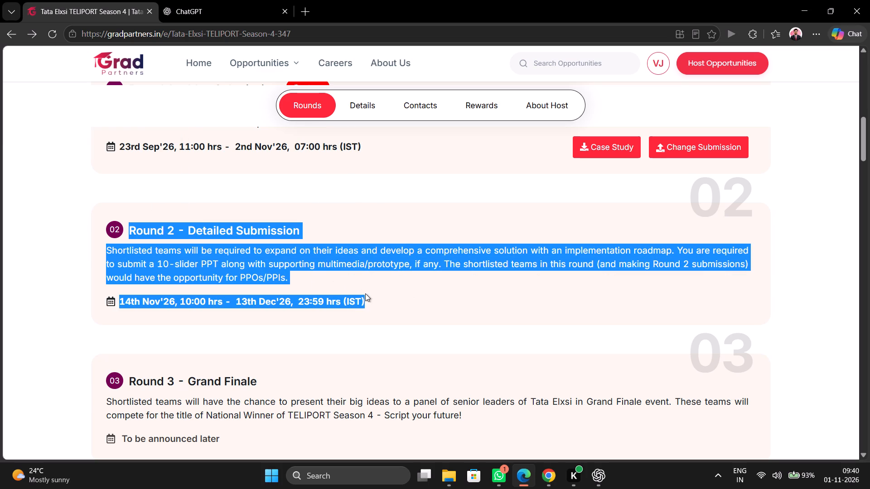
Reread the Round 2 - Detailed Submission text and dates, and continue on to the Round 3 - Grand Finale section.
left_click_drag(365, 293, 367, 294)
left_click(367, 294)
left_click_drag(367, 294, 222, 247)
left_click(222, 247)
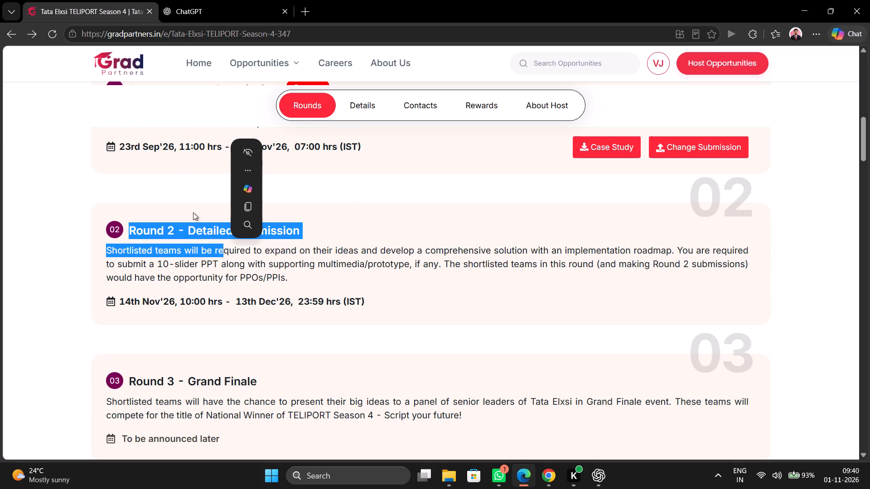
left_click(199, 203)
left_click_drag(199, 203, 365, 298)
left_click(365, 298)
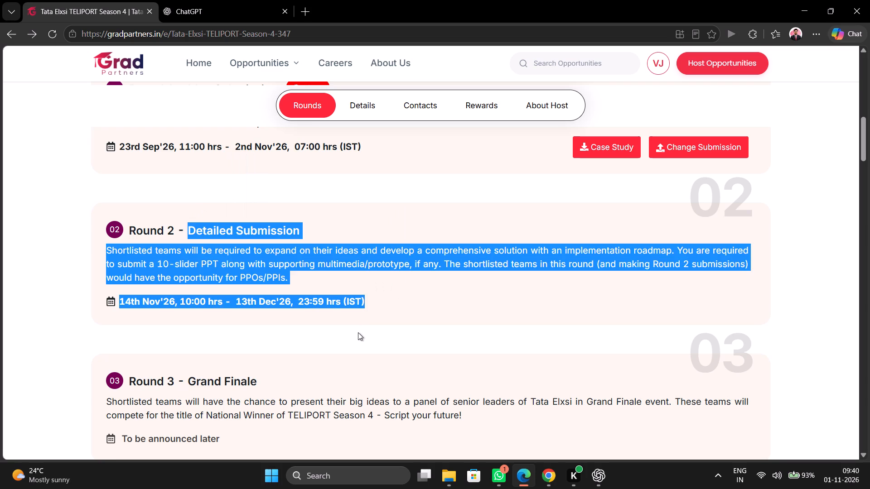
left_click(358, 332)
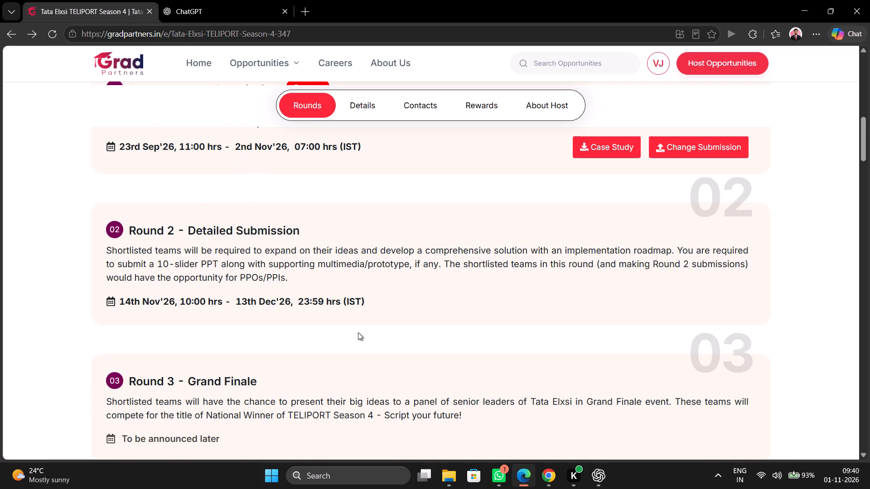
scroll(358, 332, "down", 2)
Close the ChatGPT browser tab, keeping the Tata Elxsi TELIPORT Season 4 event page open.
left_click(185, 0)
left_click(86, 0)
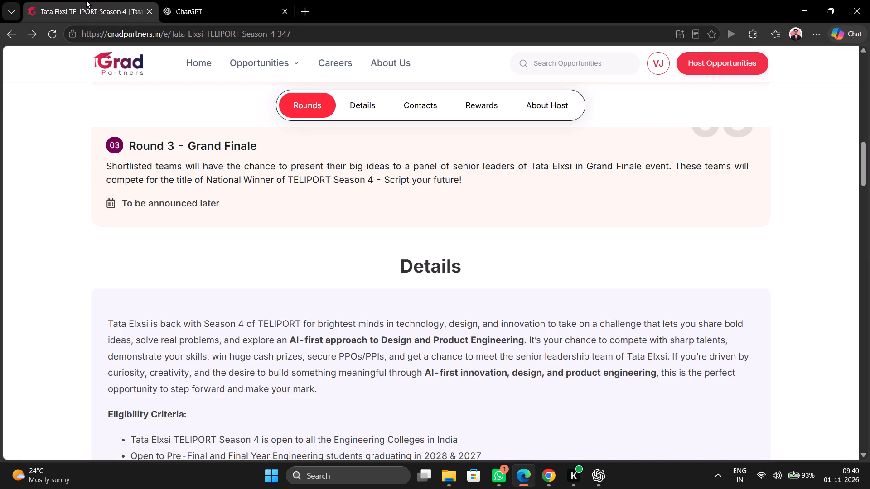
left_click(286, 11)
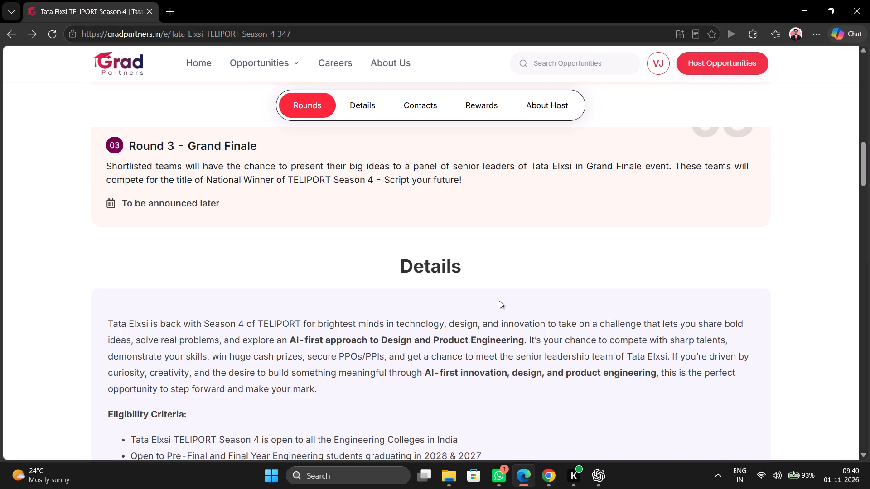
Close all four open File Explorer windows: the two Teliport S4 case study folders and the two Downloads windows.
left_click(457, 479)
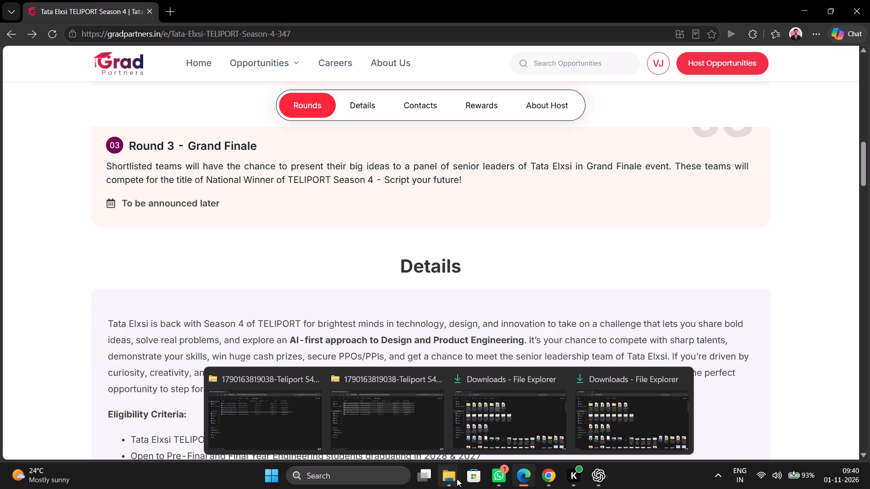
left_click(314, 378)
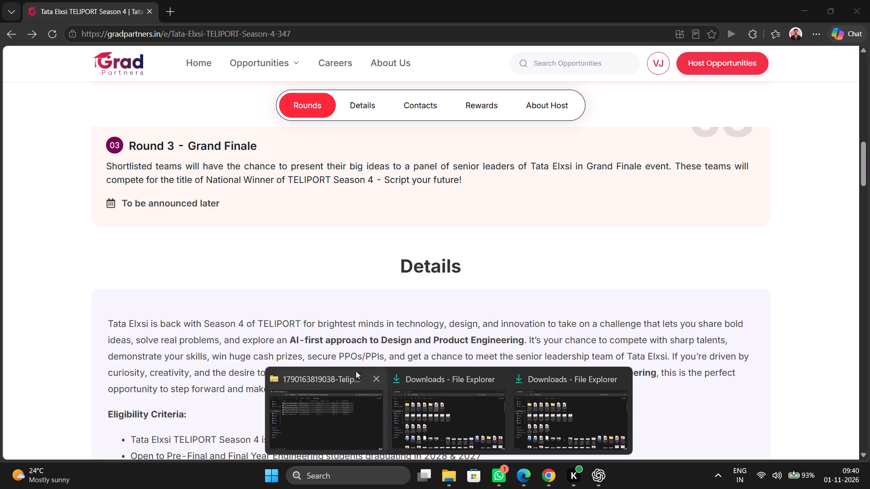
left_click(375, 375)
left_click(440, 379)
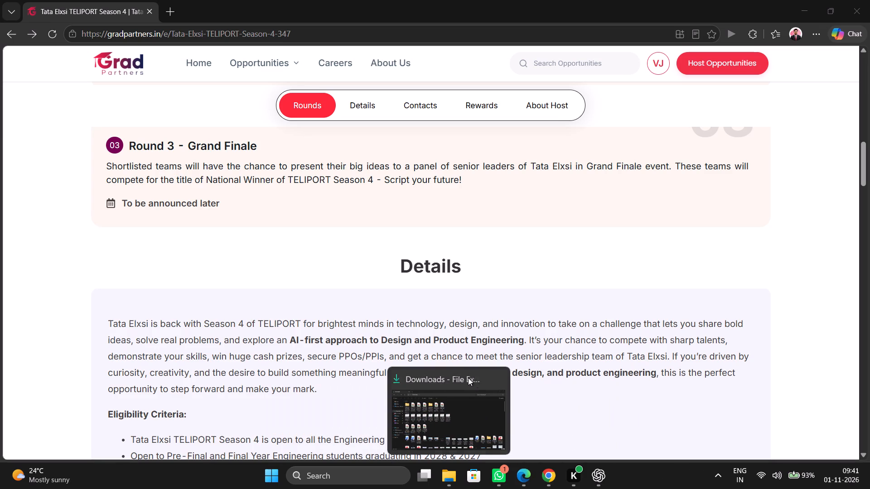
left_click(501, 379)
Switch to the ChatGPT Classic desktop app and close it.
left_click(605, 485)
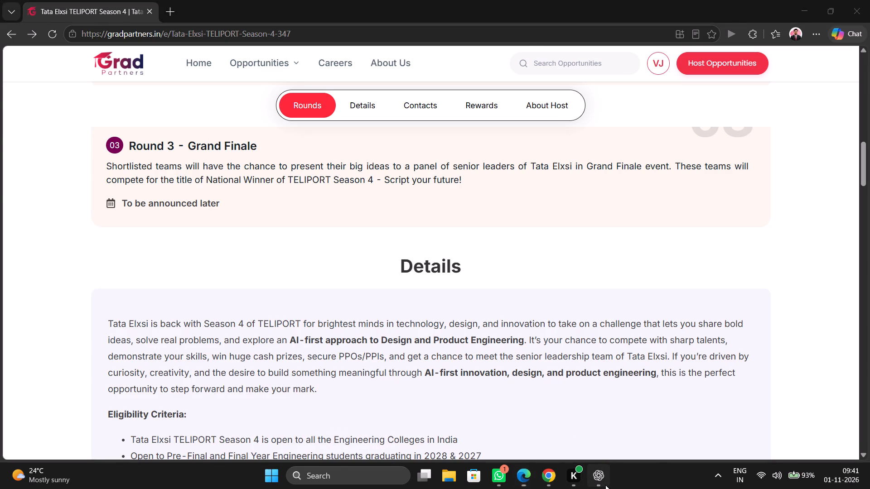
scroll(536, 222, "up", 2)
left_click(869, 0)
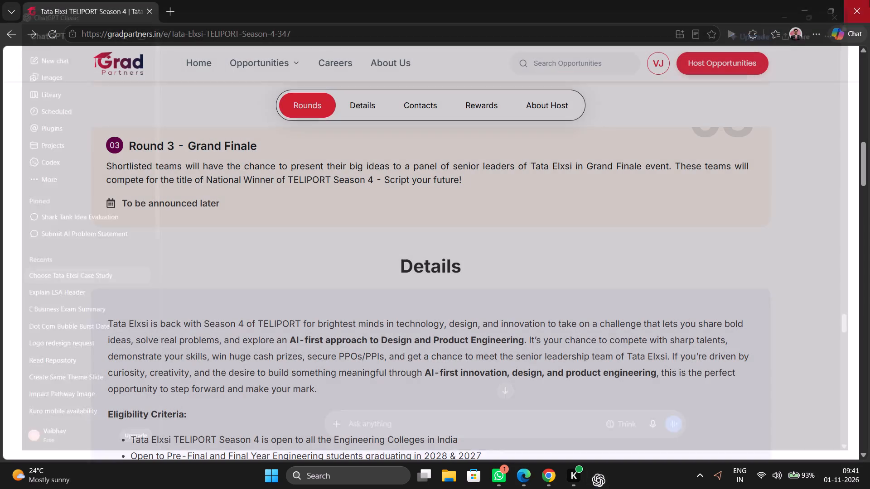
Switch to Google Chrome and close the window showing the CASE STUDY 5 PDF.
left_click(565, 472)
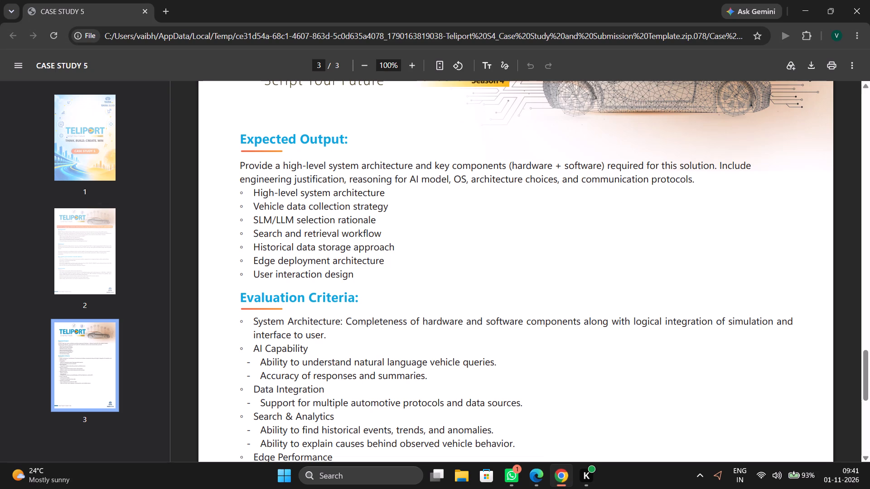
left_click(869, 0)
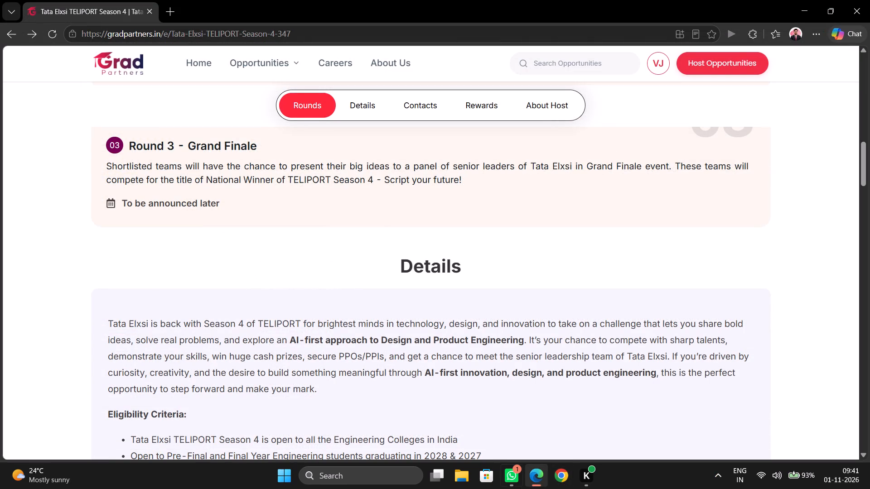
left_click(560, 384)
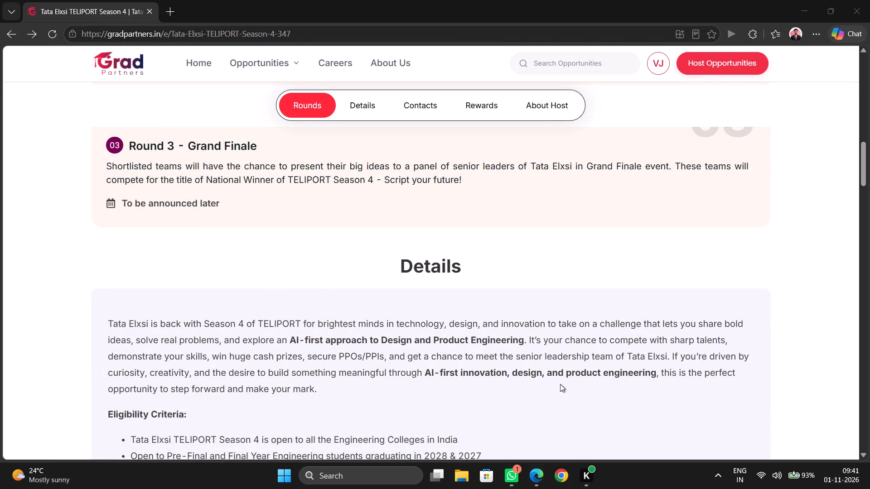
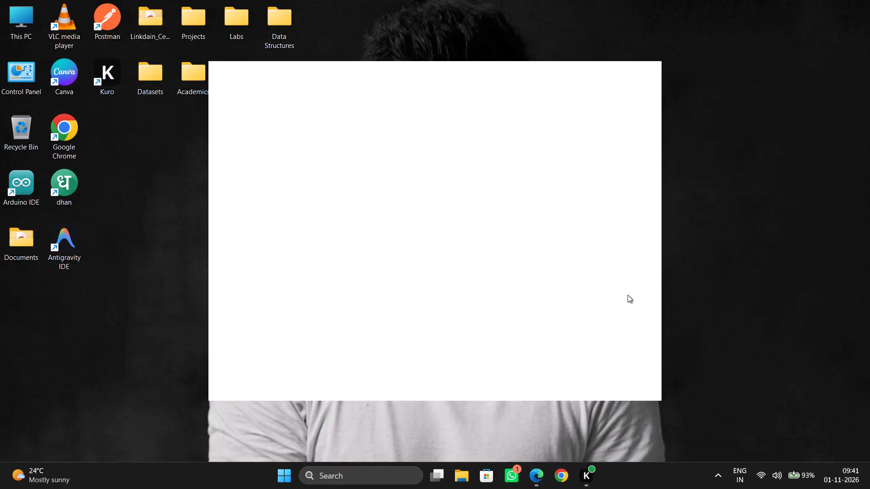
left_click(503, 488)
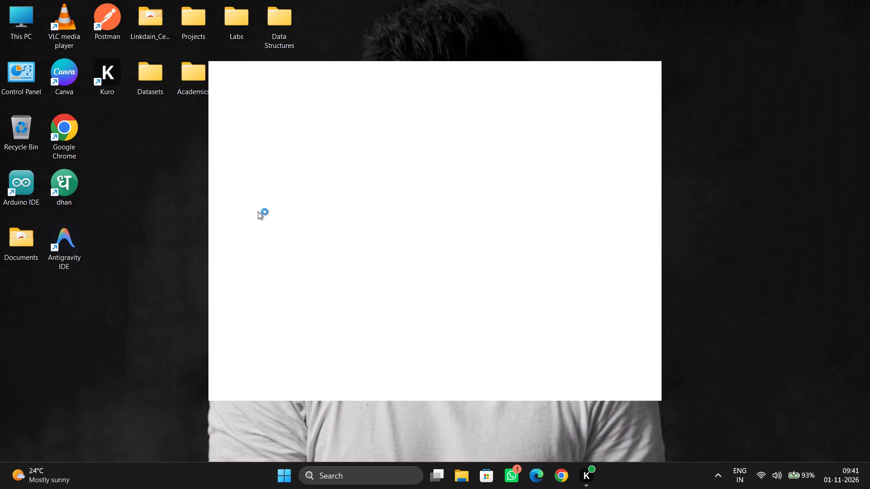